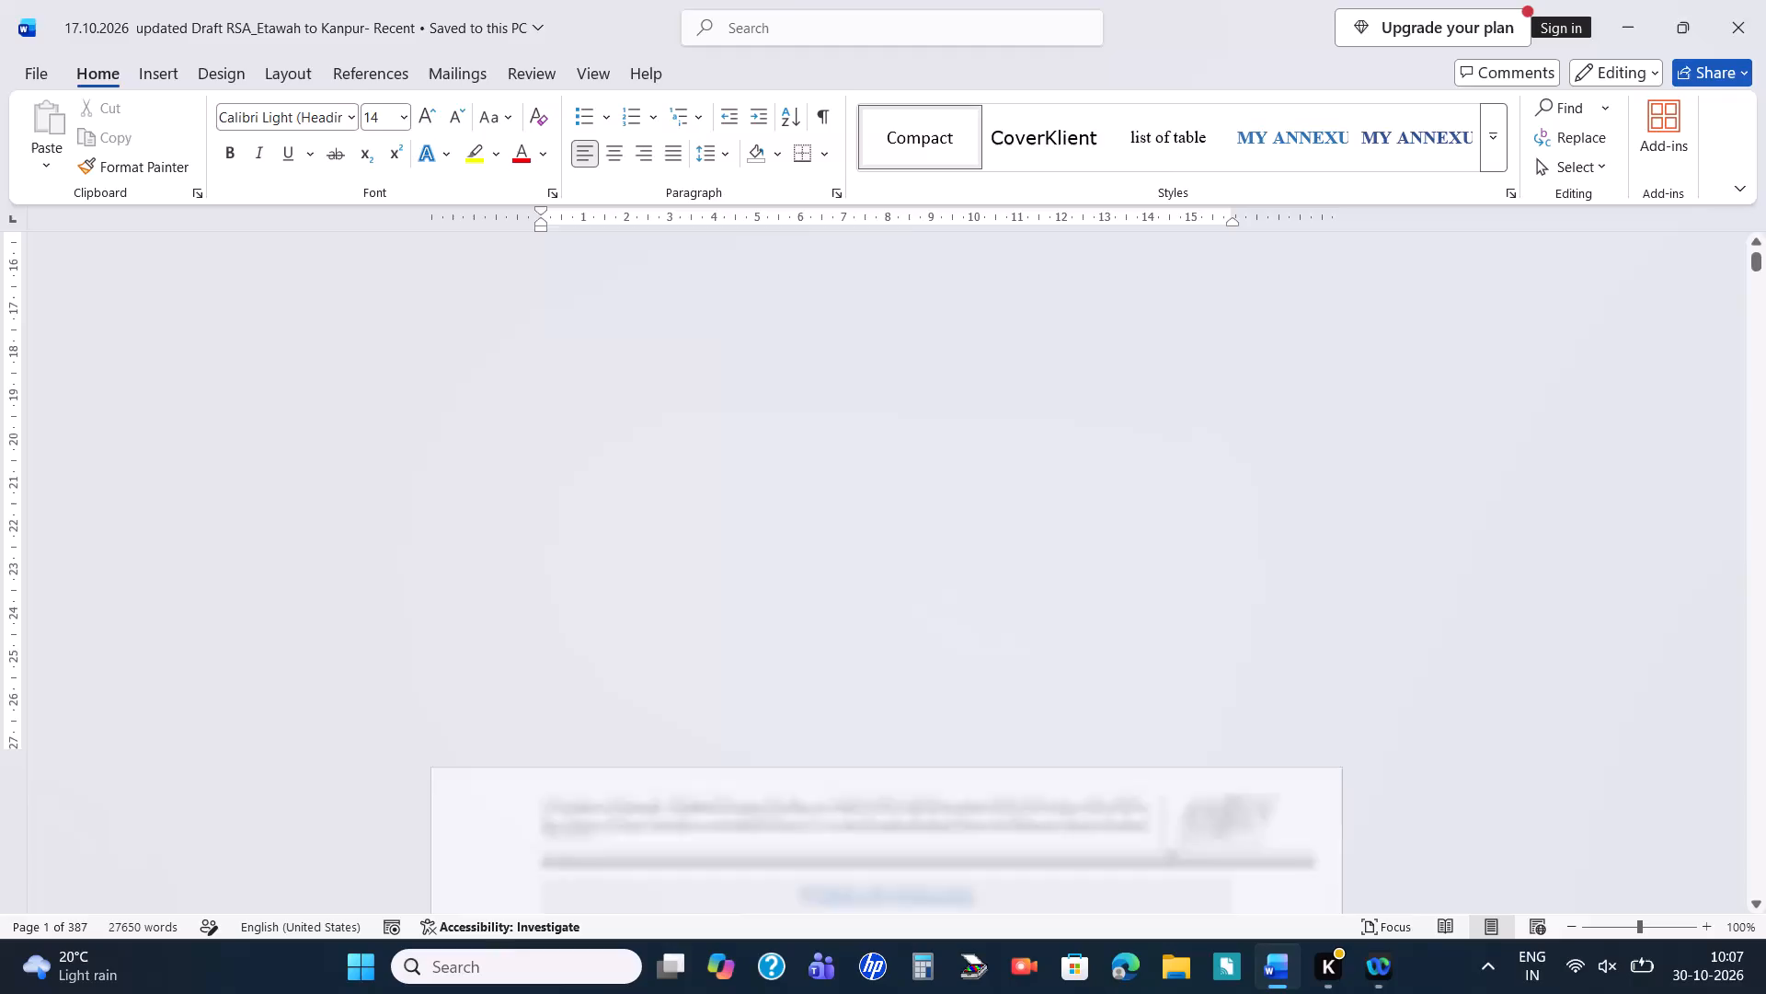
# Look through the monthly accident tables, charts and commentary for 2024 and 2025 in the draft road safety audit report.
pyautogui.scroll(-6, 1356, 555)
pyautogui.scroll(-20, 1356, 555)
pyautogui.scroll(-20, 1356, 555)
pyautogui.scroll(-20, 1356, 555)
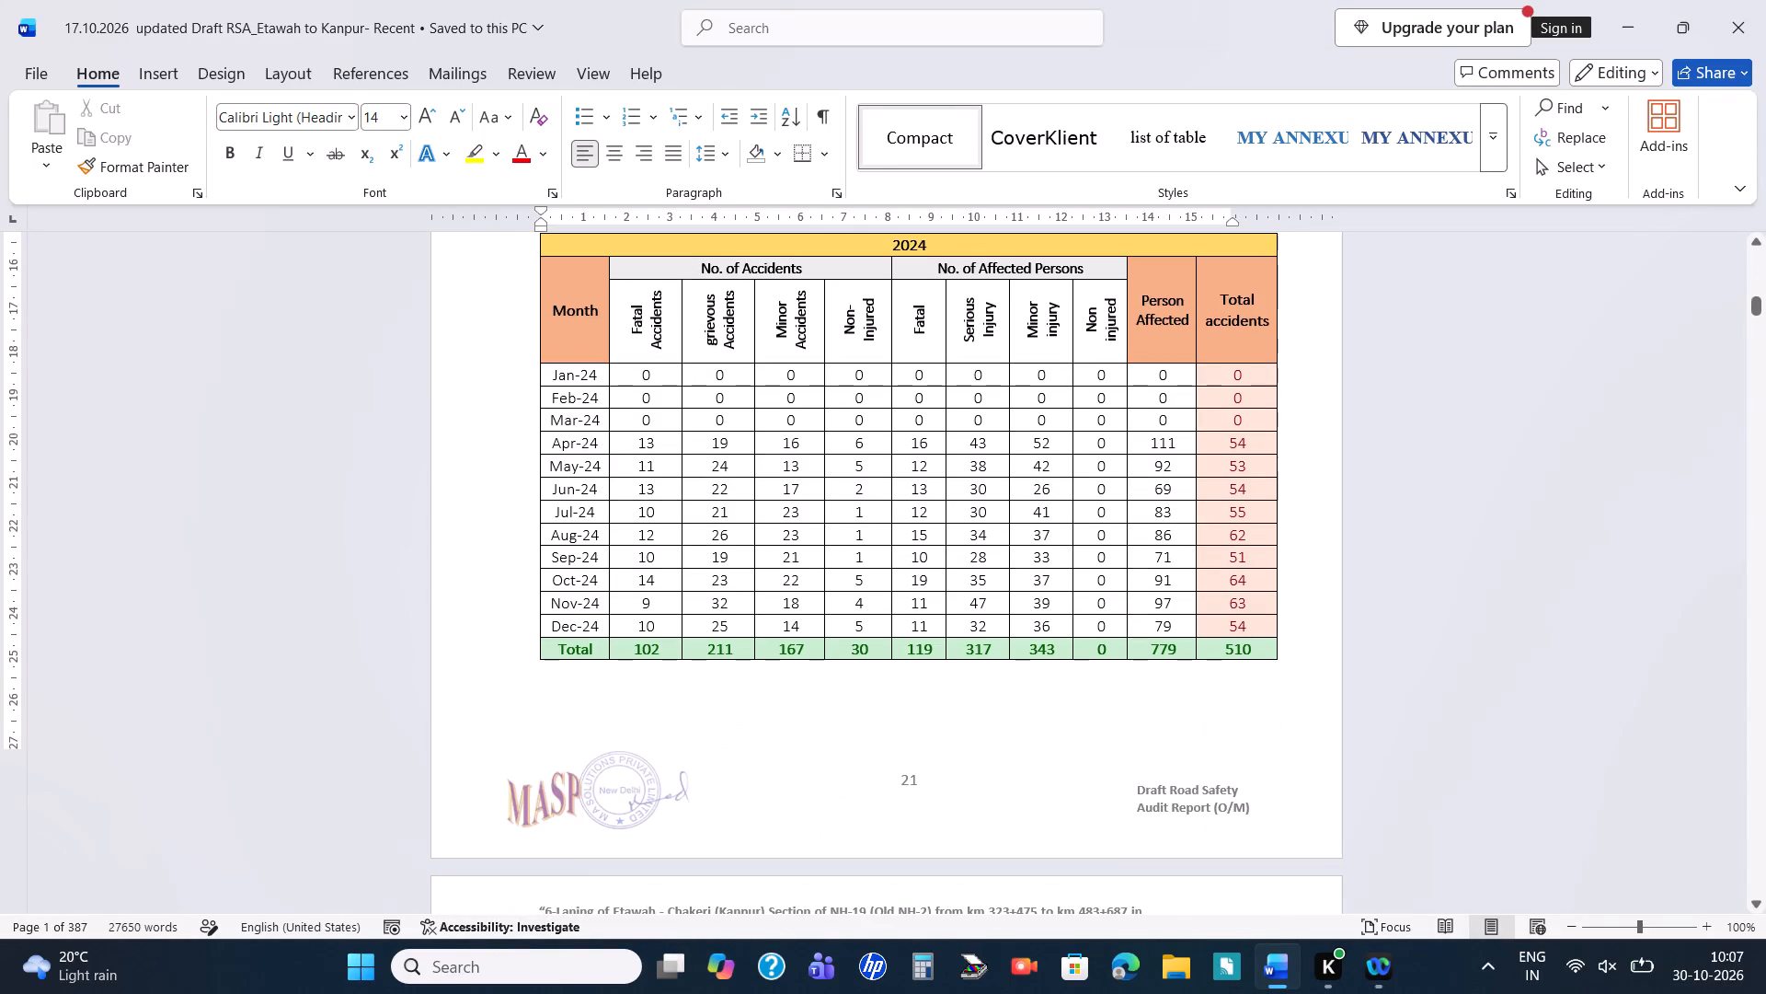
pyautogui.scroll(-16, 1356, 555)
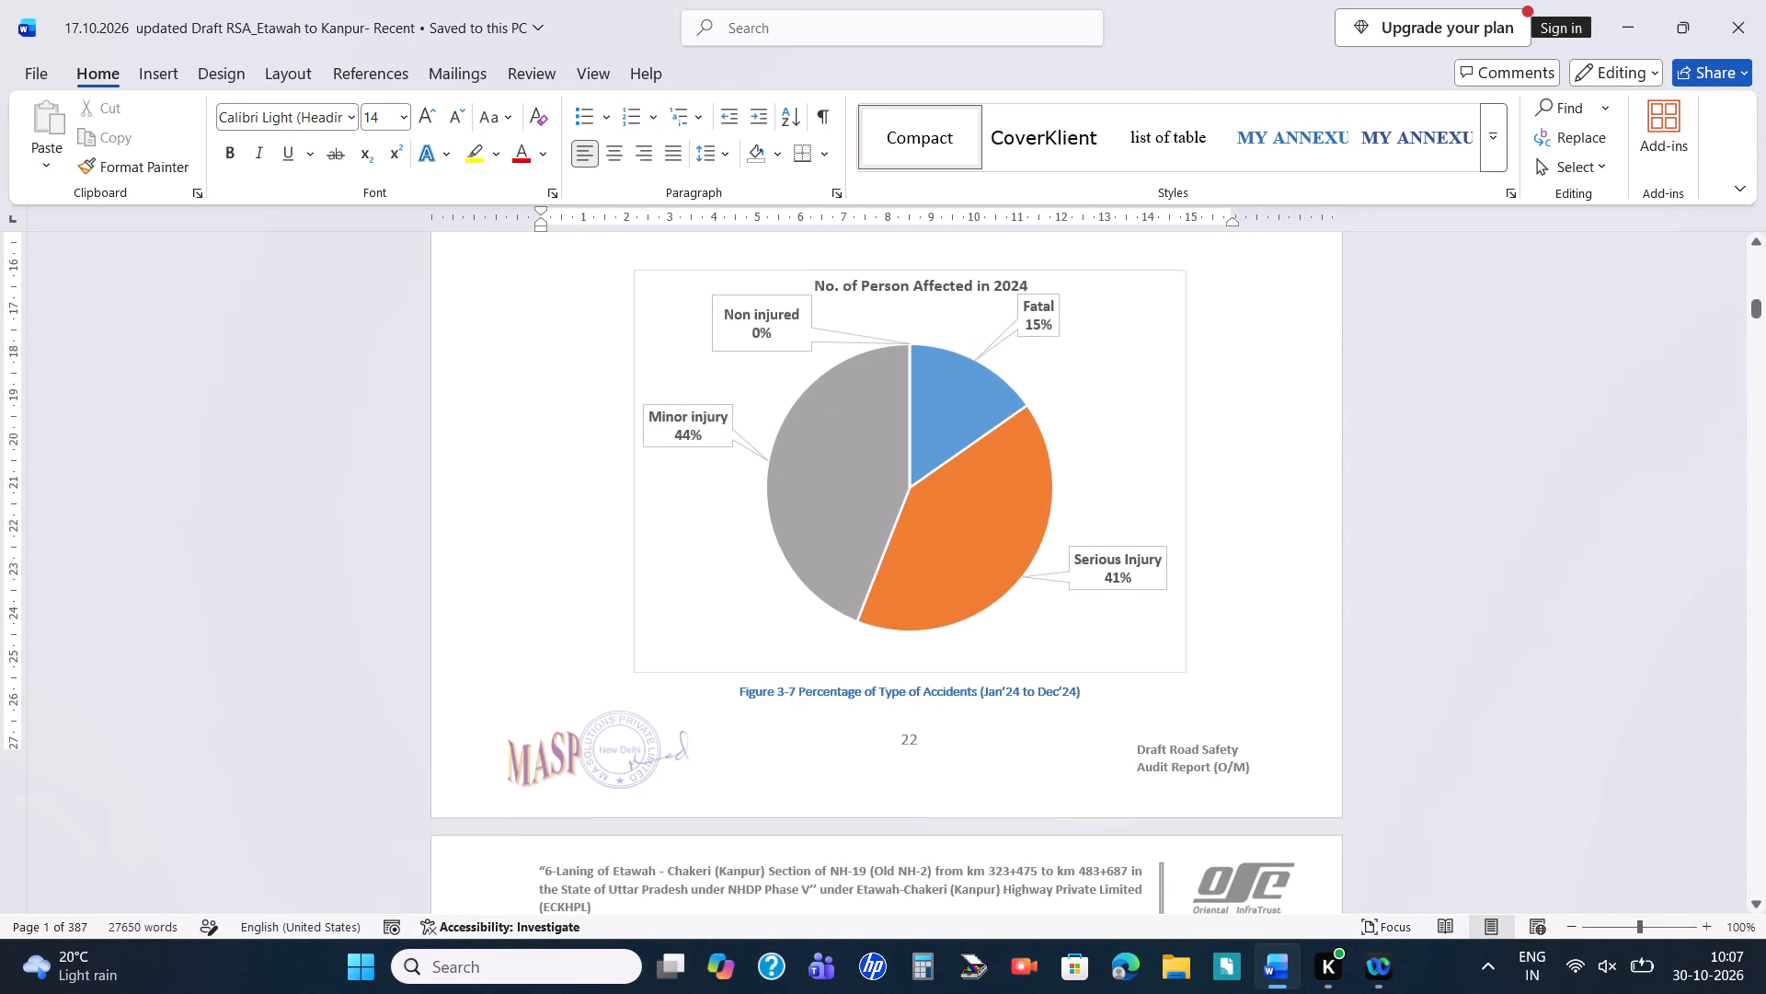
pyautogui.scroll(-1, 1356, 555)
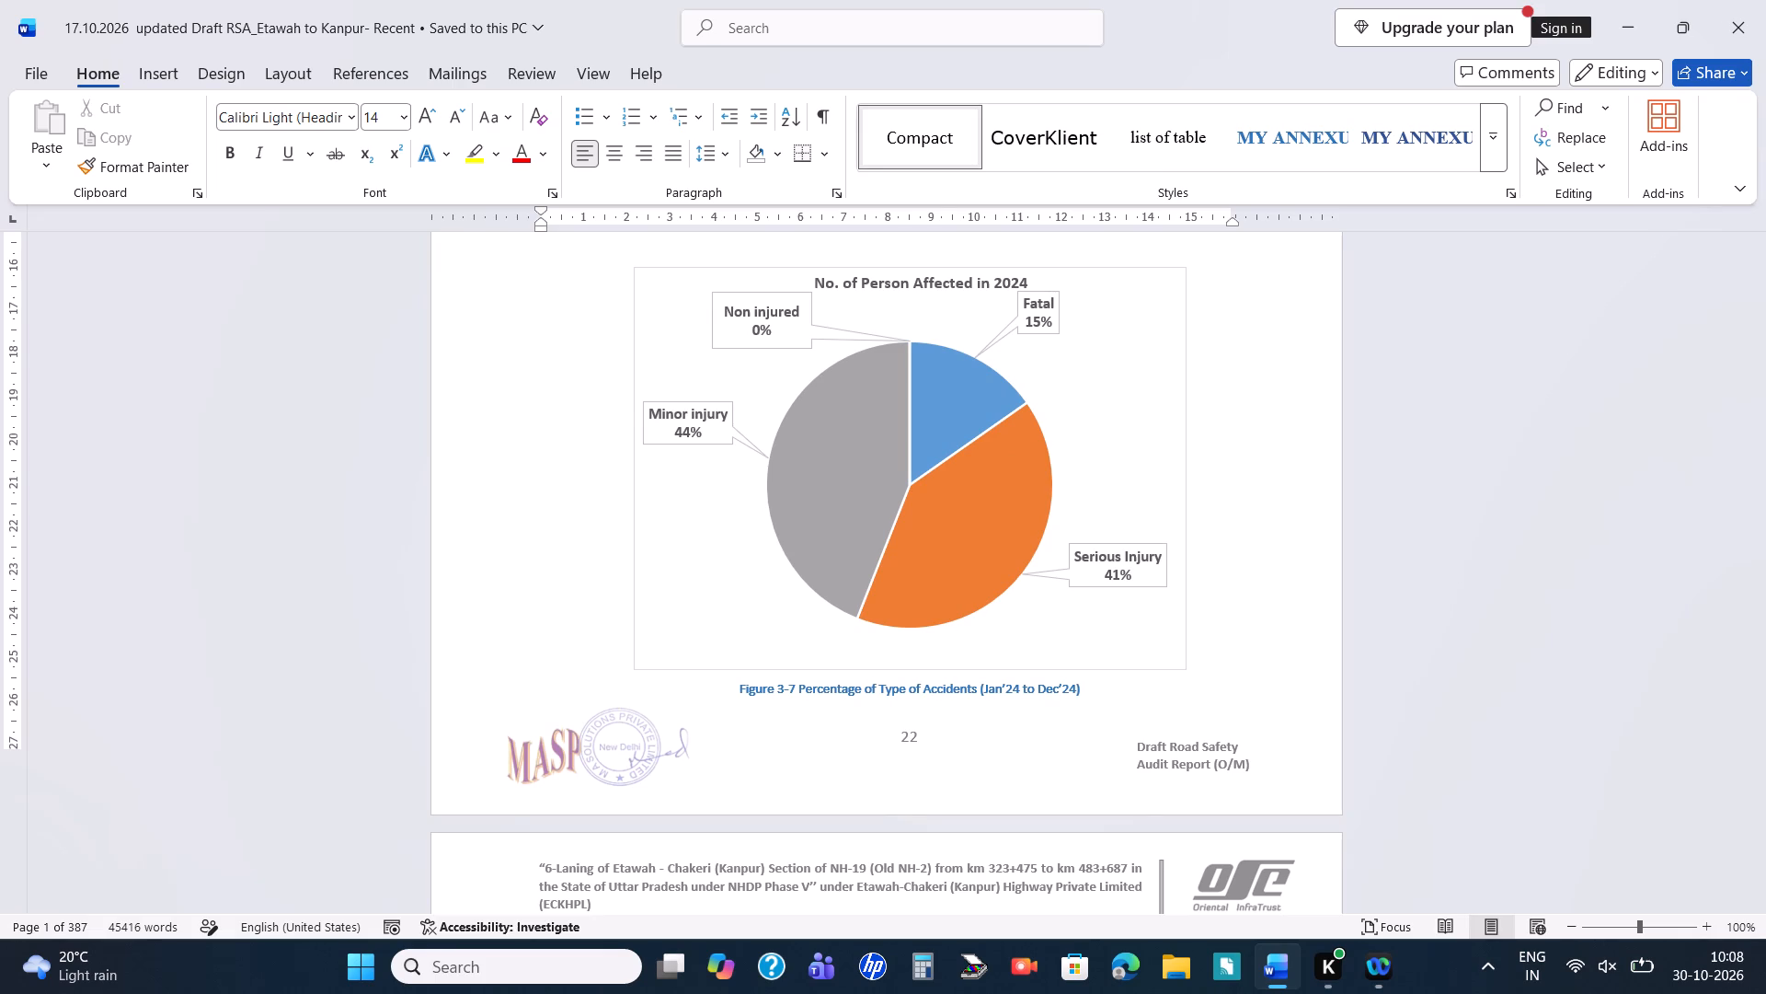
pyautogui.scroll(-4, 1356, 555)
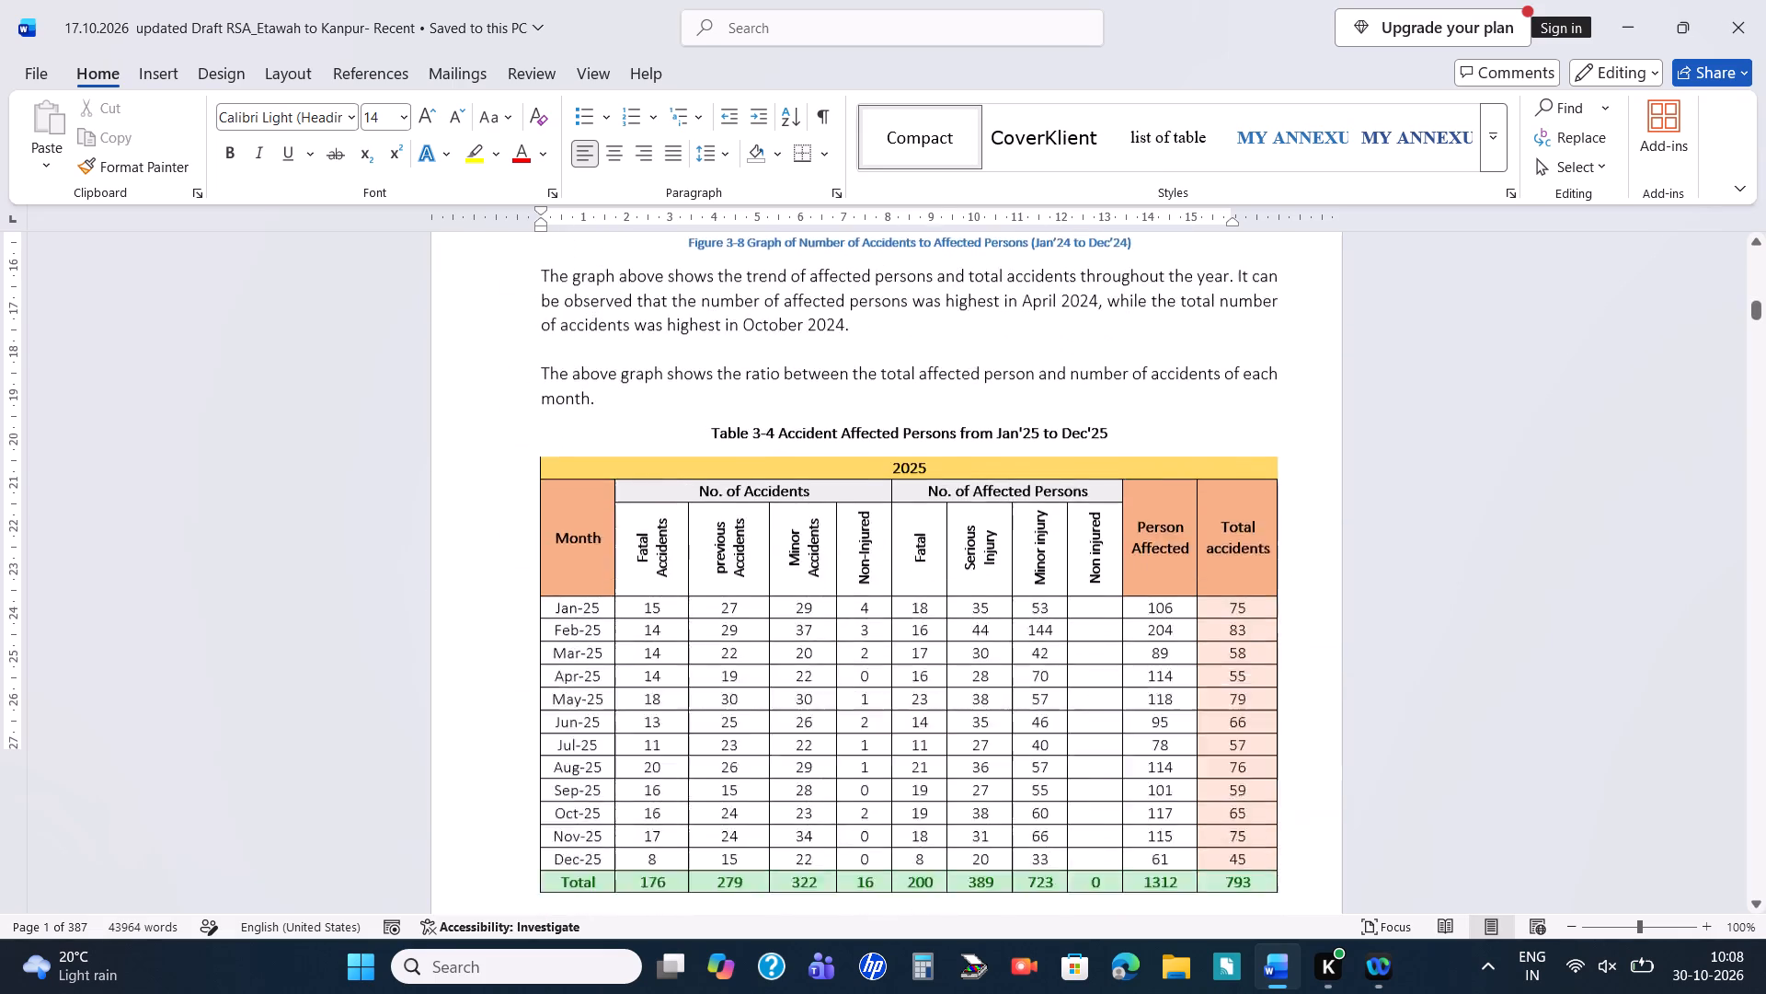
pyautogui.scroll(-6, 1356, 555)
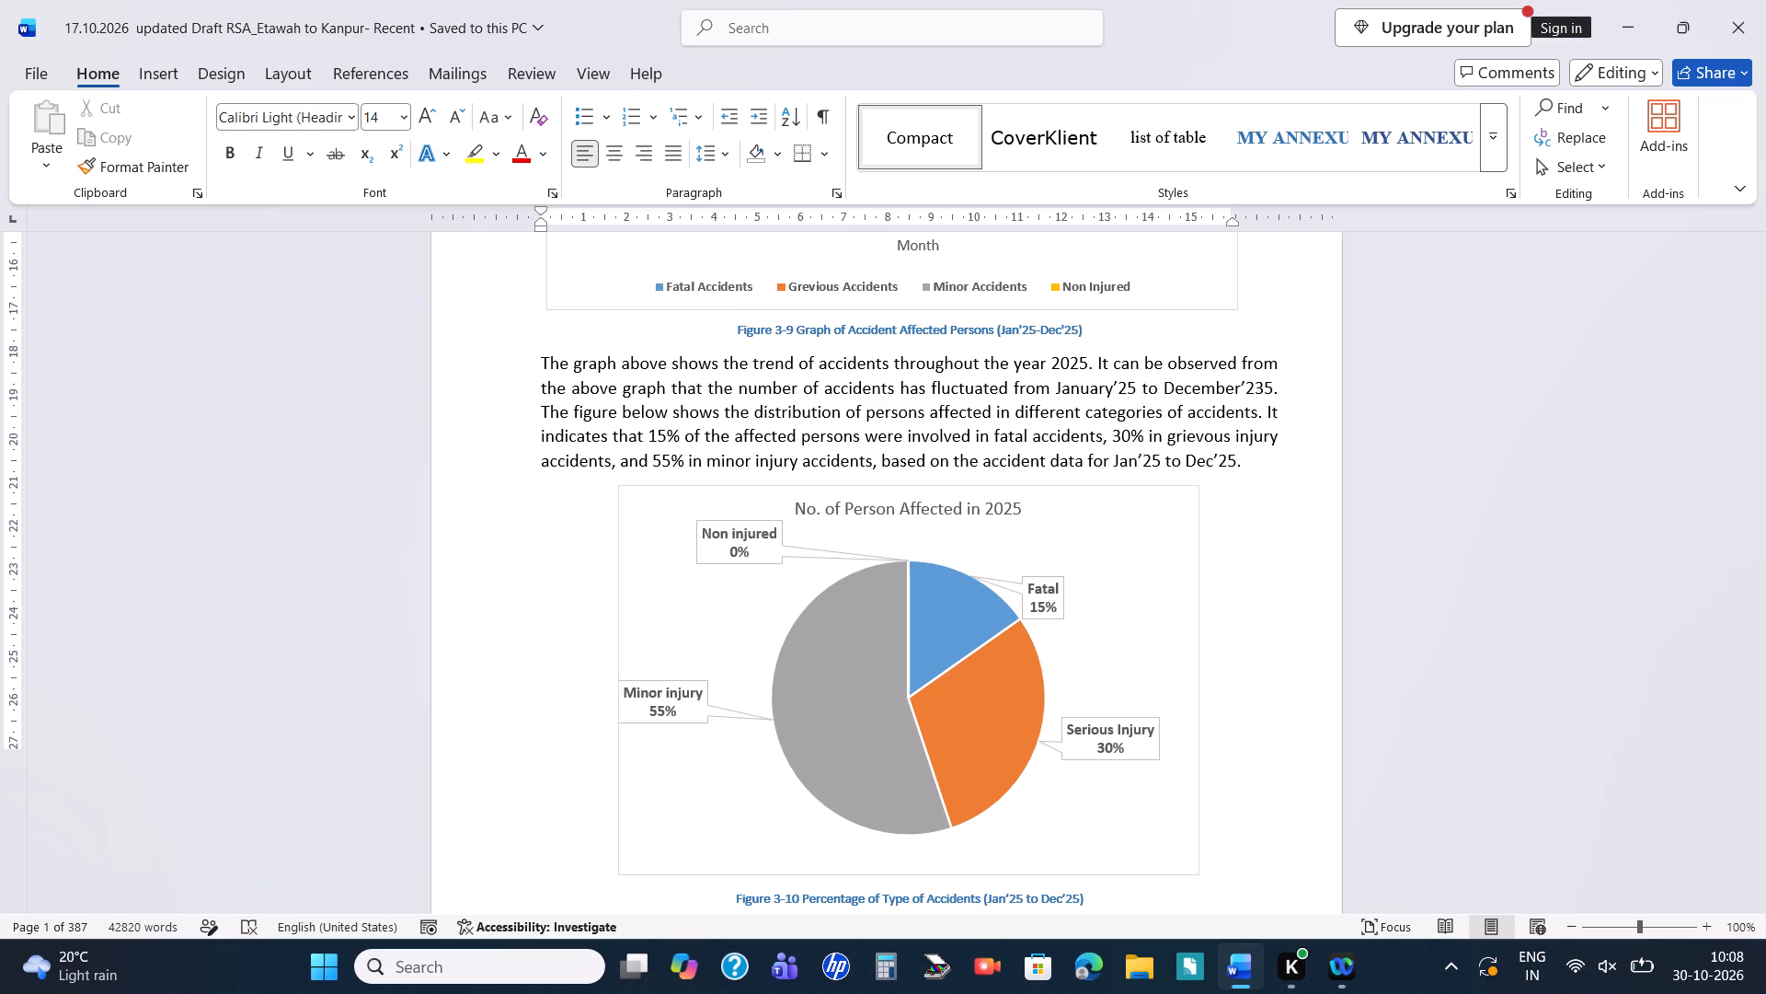
pyautogui.scroll(-2, 1356, 555)
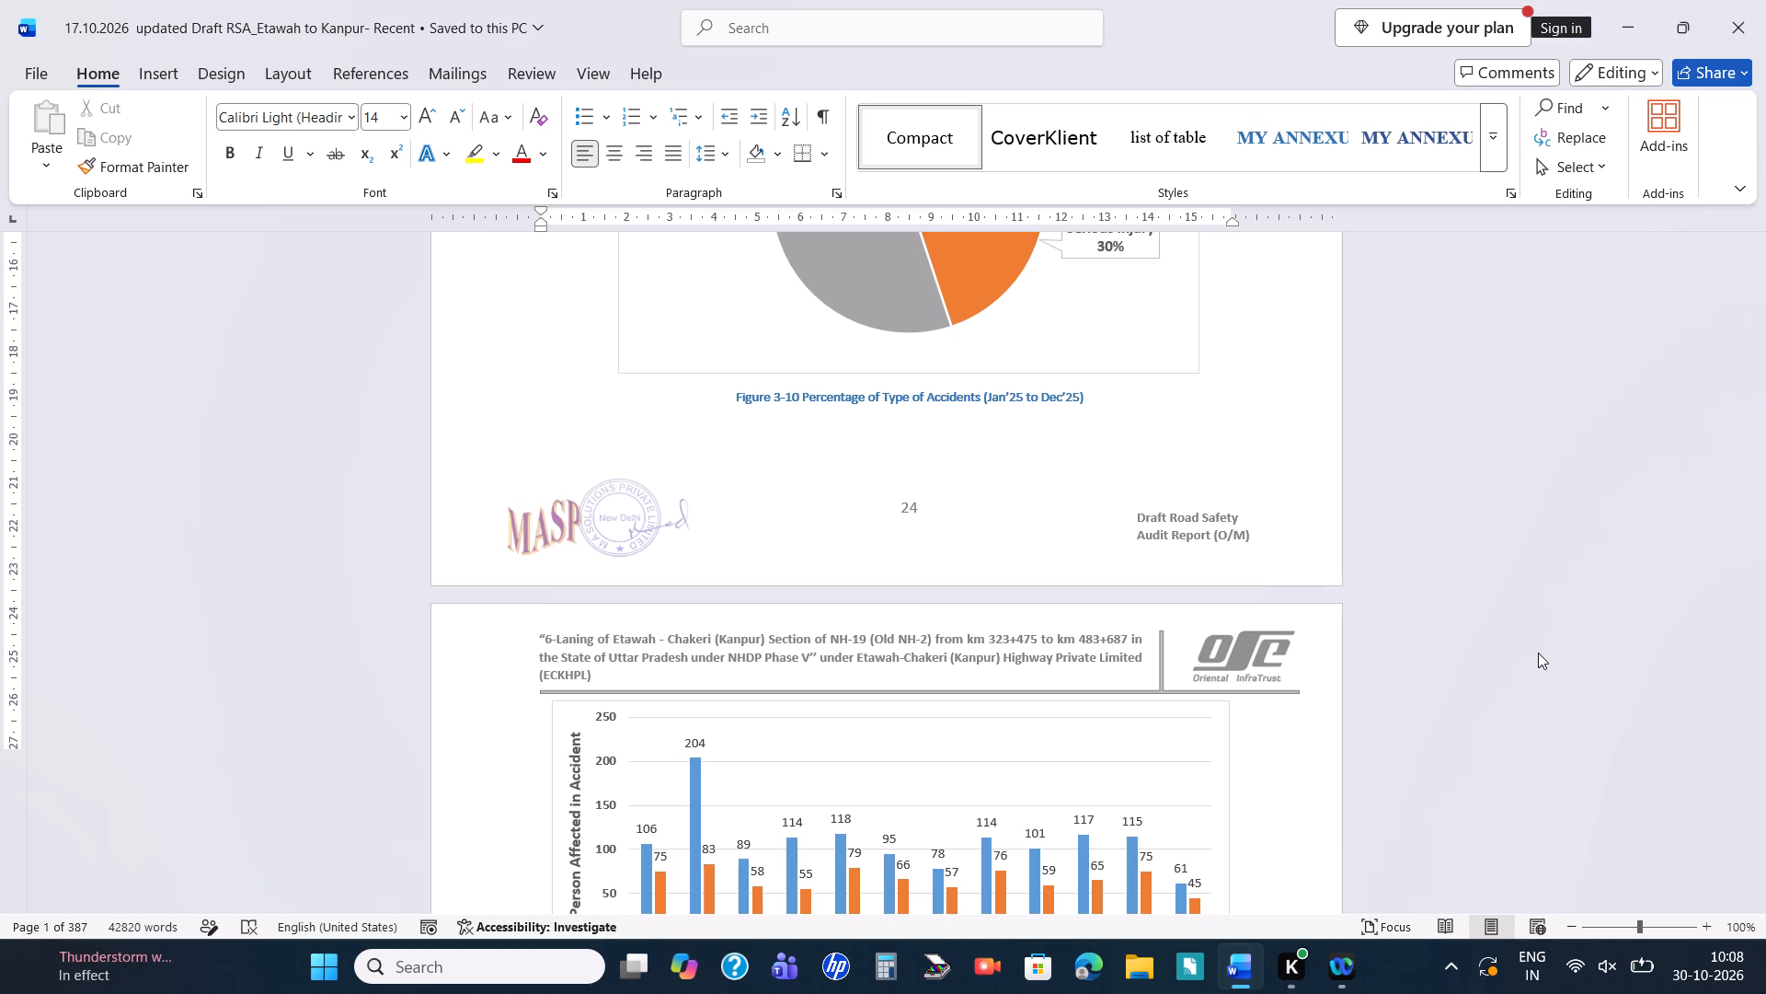
pyautogui.scroll(-5, 1538, 653)
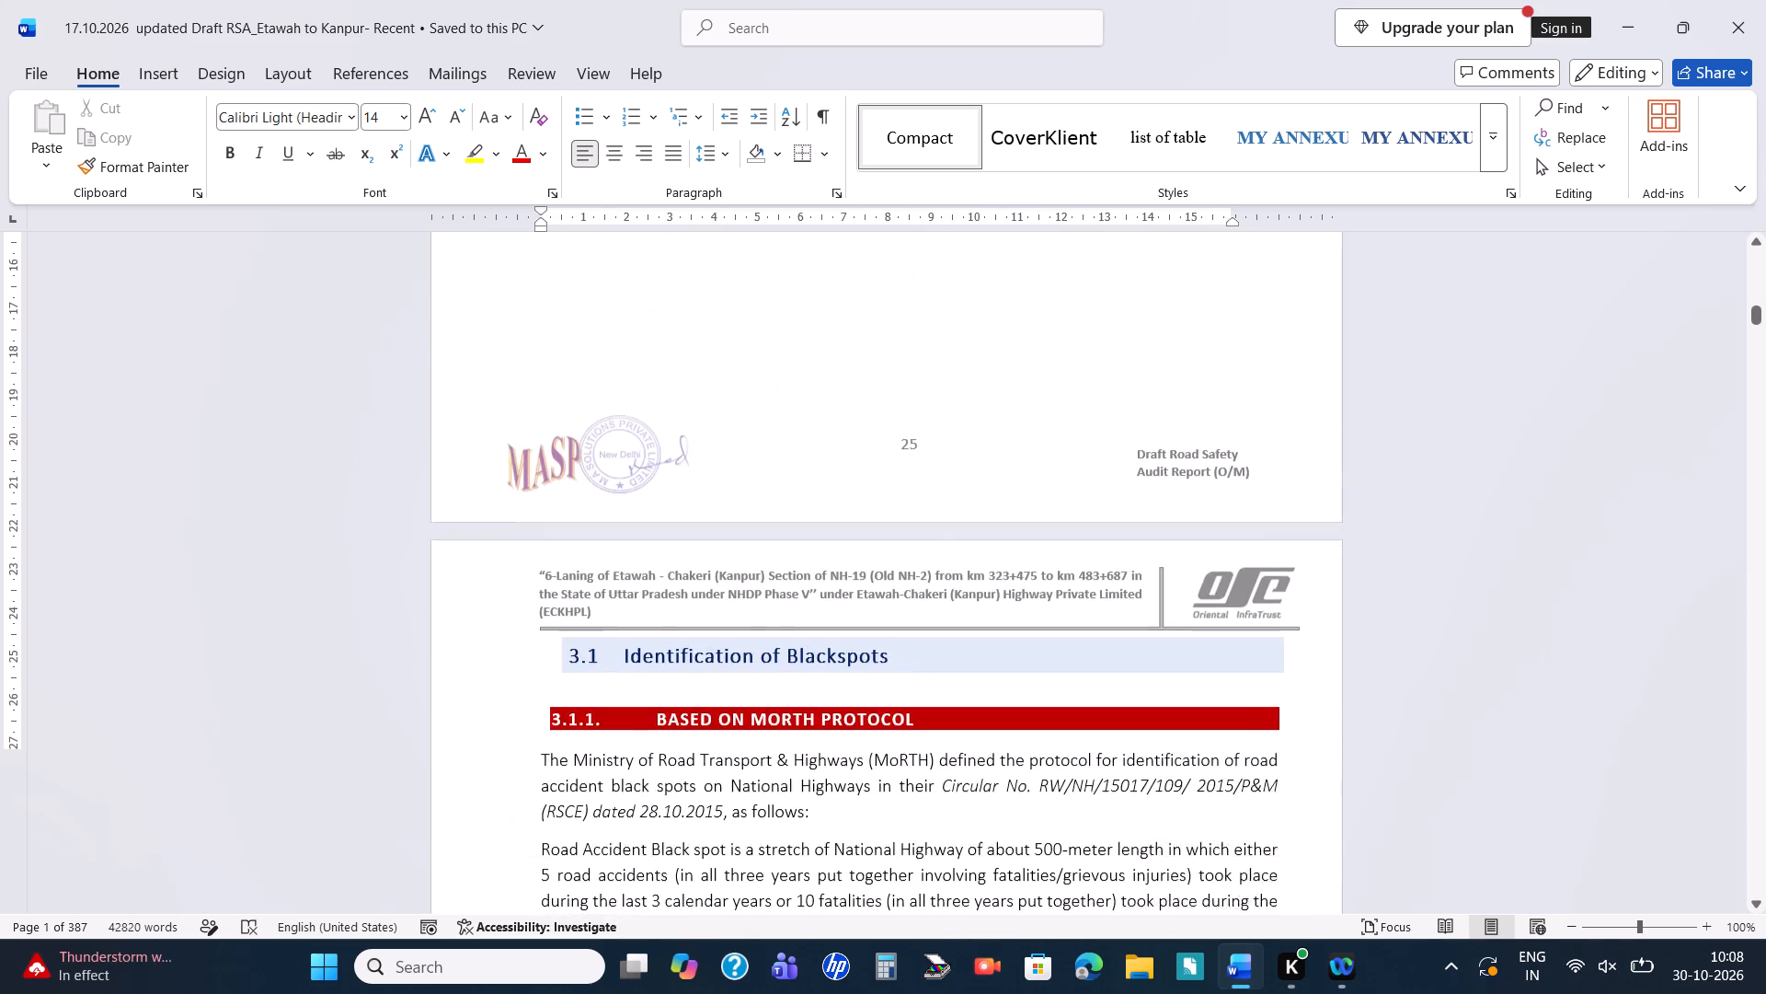
# Examine the enlarged blackspot tables of 500-metre stretches under Identification of Blackspots, up to the Black Spot Locations chapter.
pyautogui.scroll(-4, 1538, 653)
pyautogui.keyDown('ctrl'); pyautogui.scroll(4, 1538, 653); pyautogui.keyUp('ctrl')
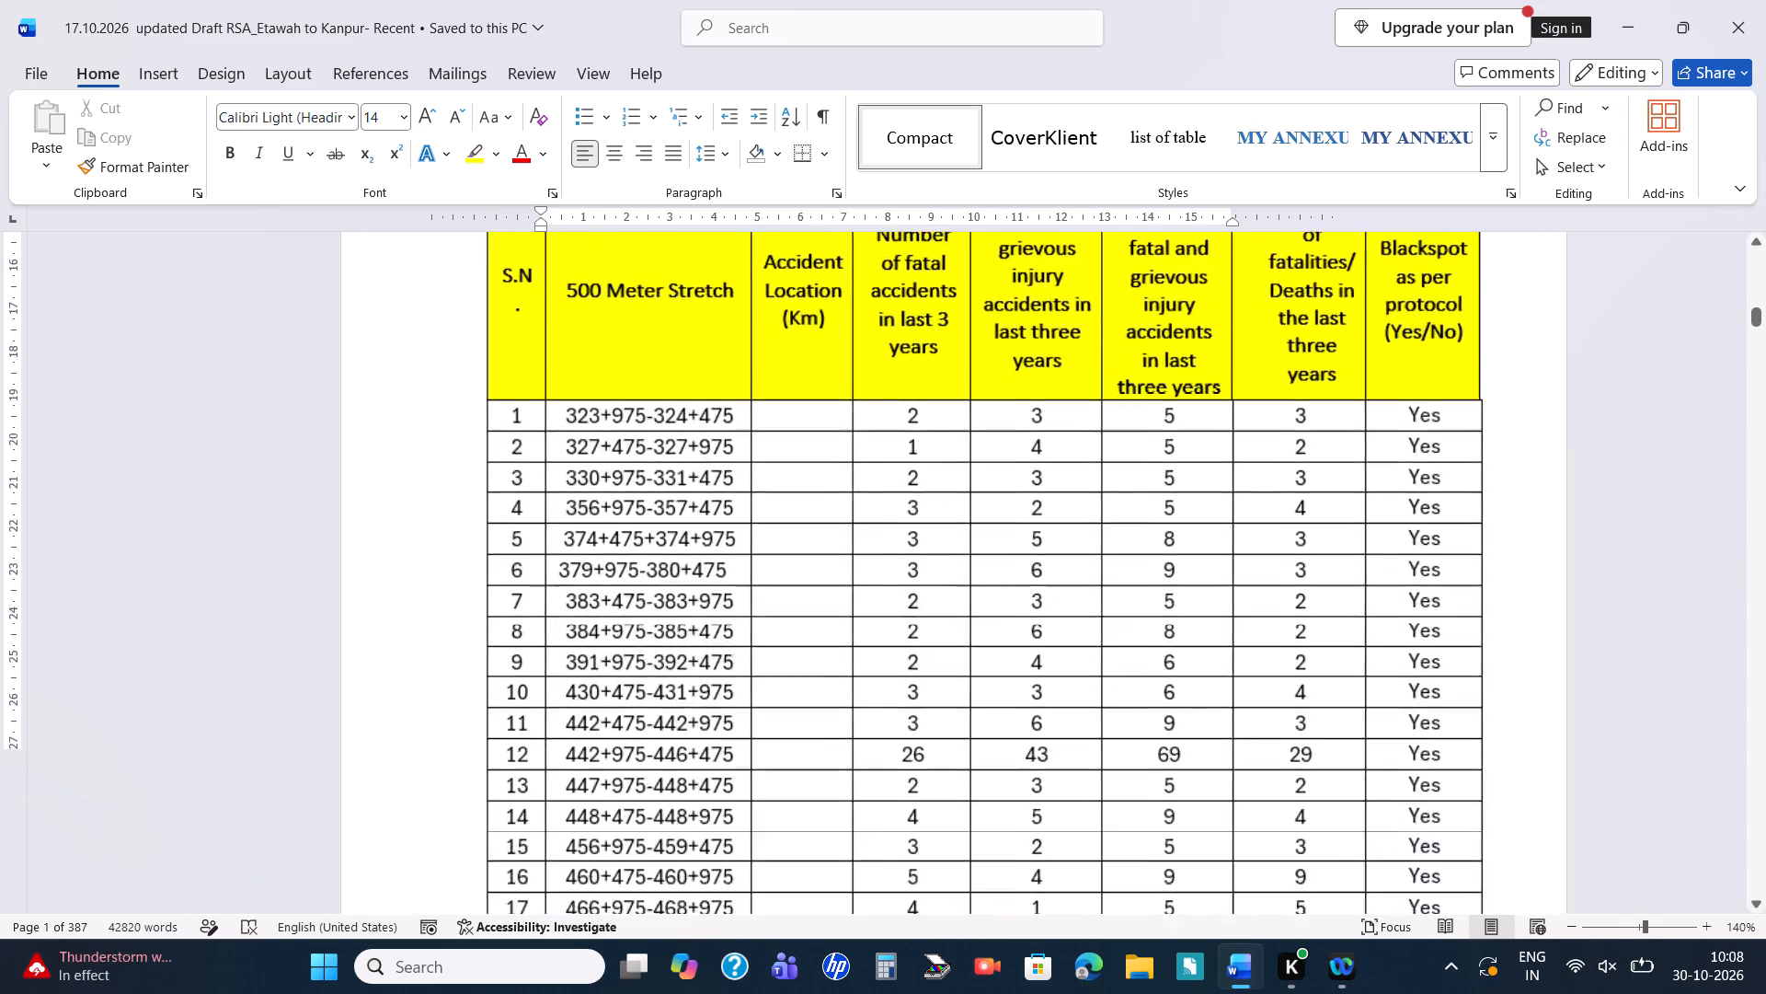
pyautogui.keyDown('ctrl'); pyautogui.scroll(1, 1538, 653); pyautogui.keyUp('ctrl')
pyautogui.click(1084, 680)
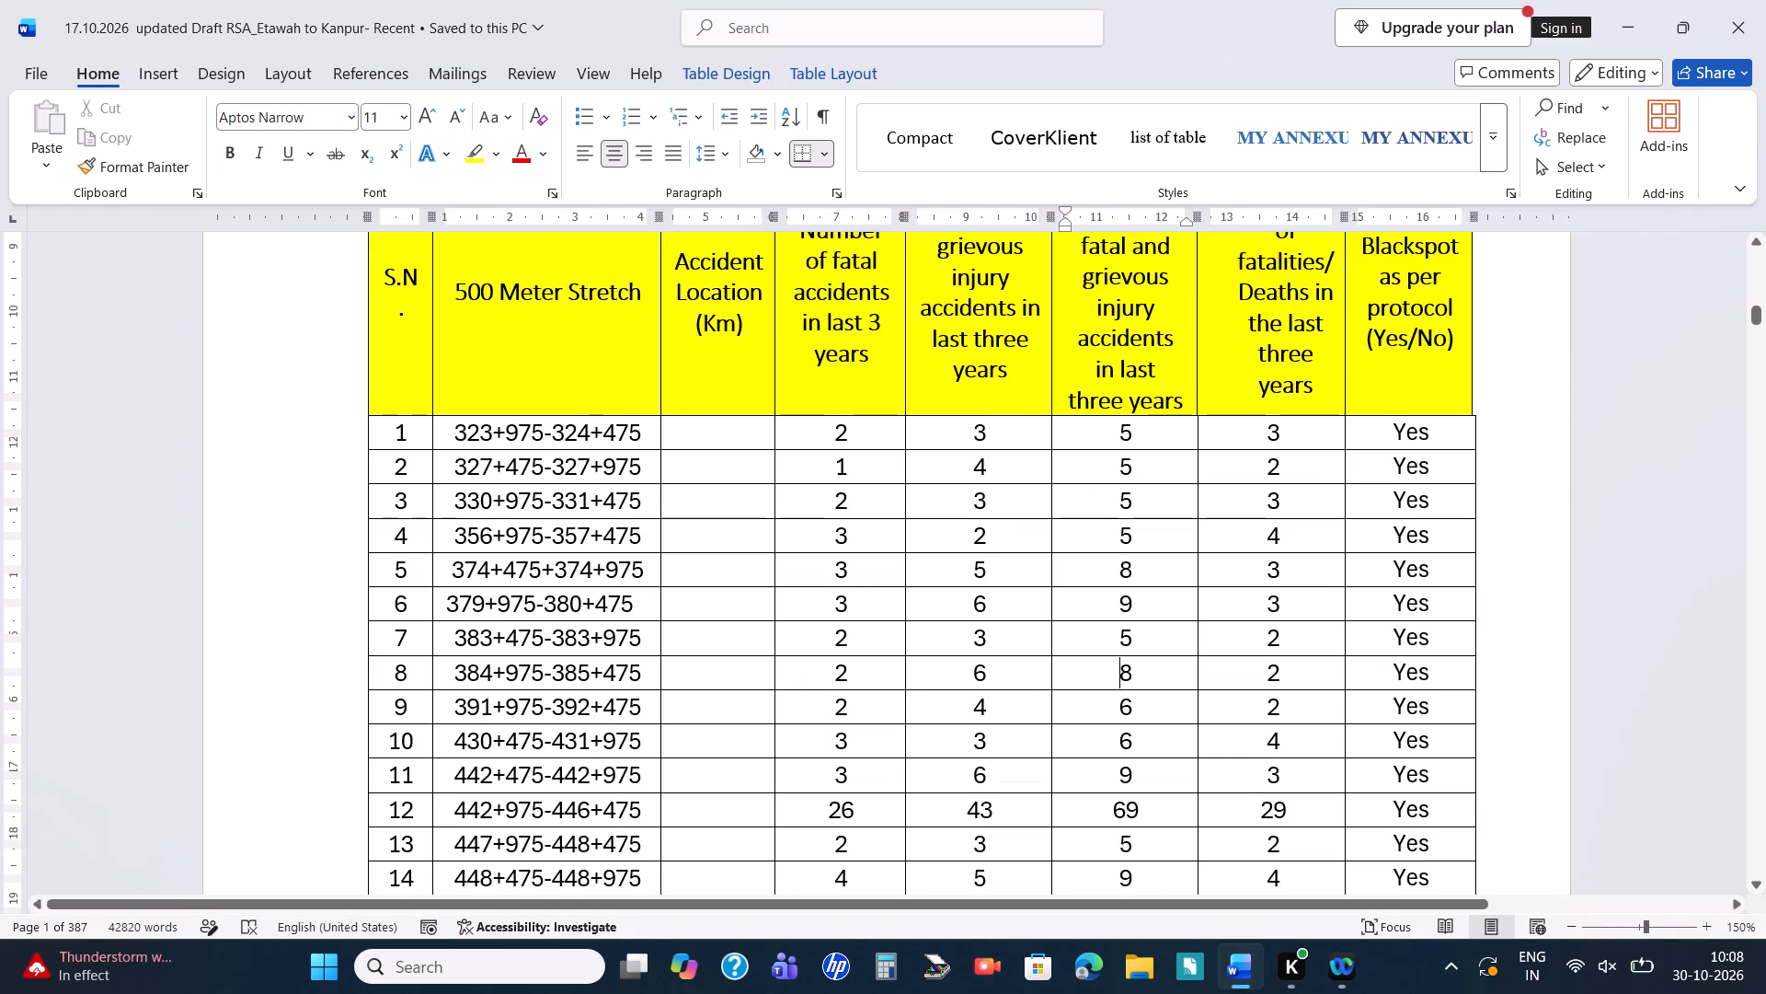
pyautogui.click(1140, 685)
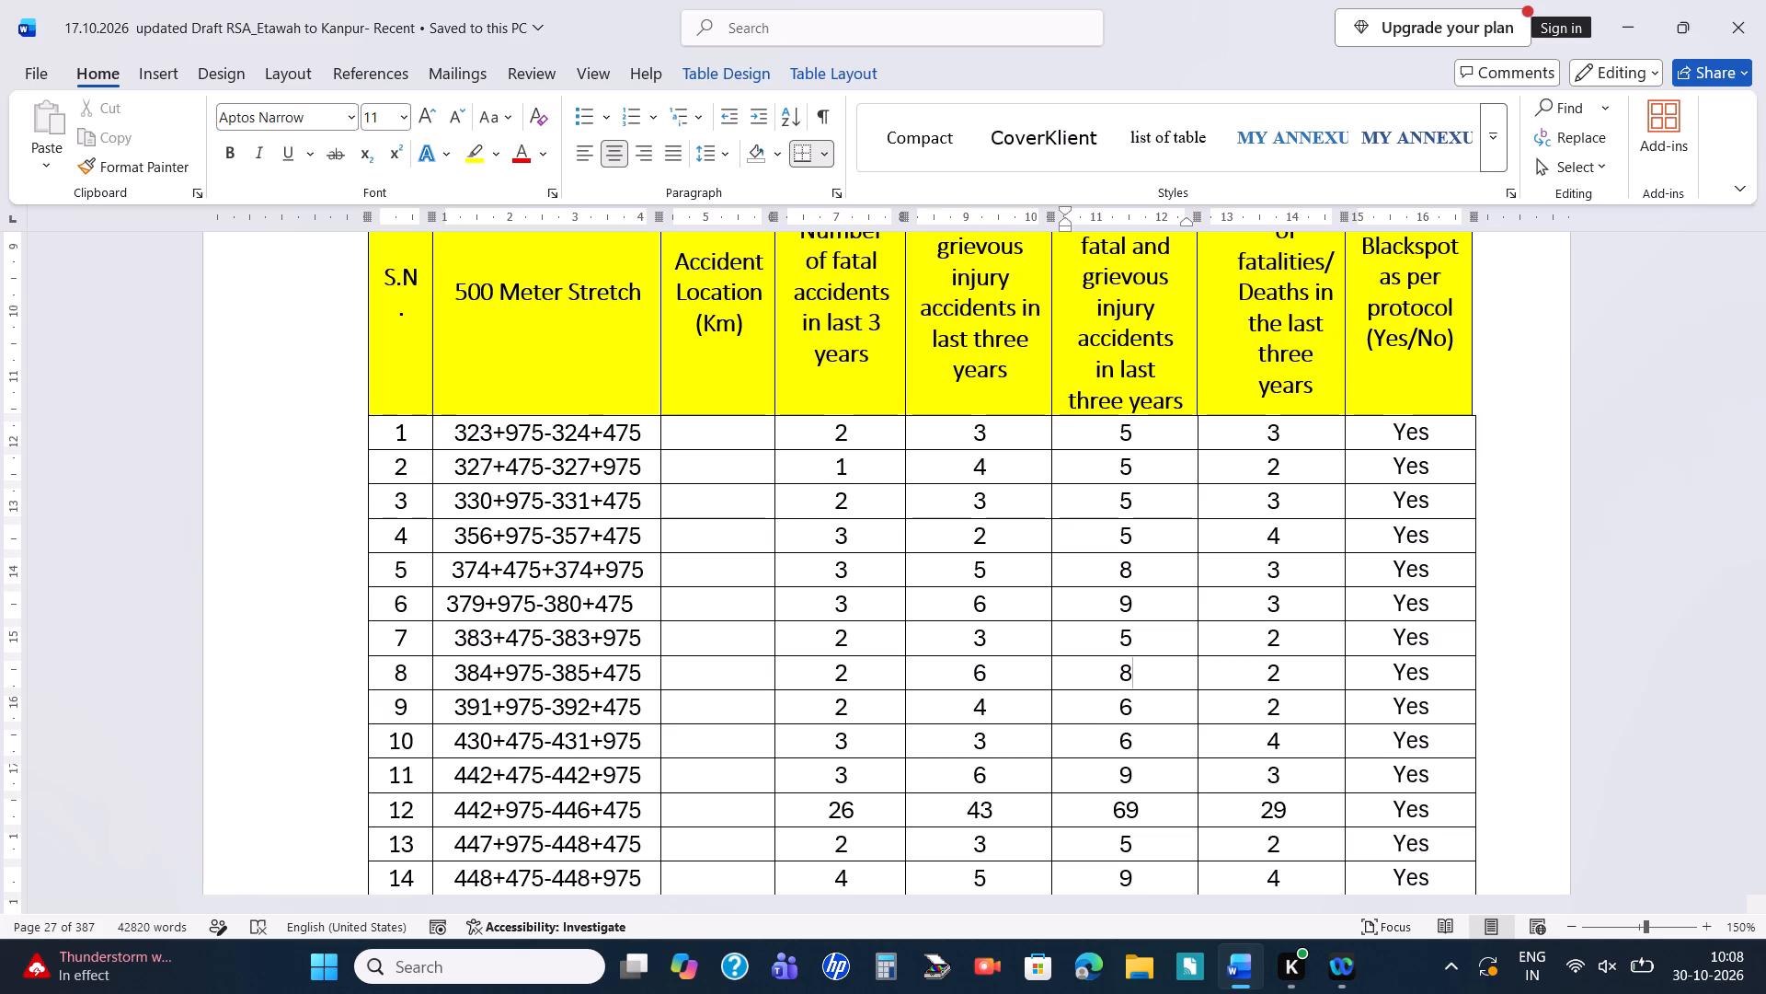
pyautogui.keyDown('ctrl'); pyautogui.scroll(2, 1209, 638); pyautogui.keyUp('ctrl')
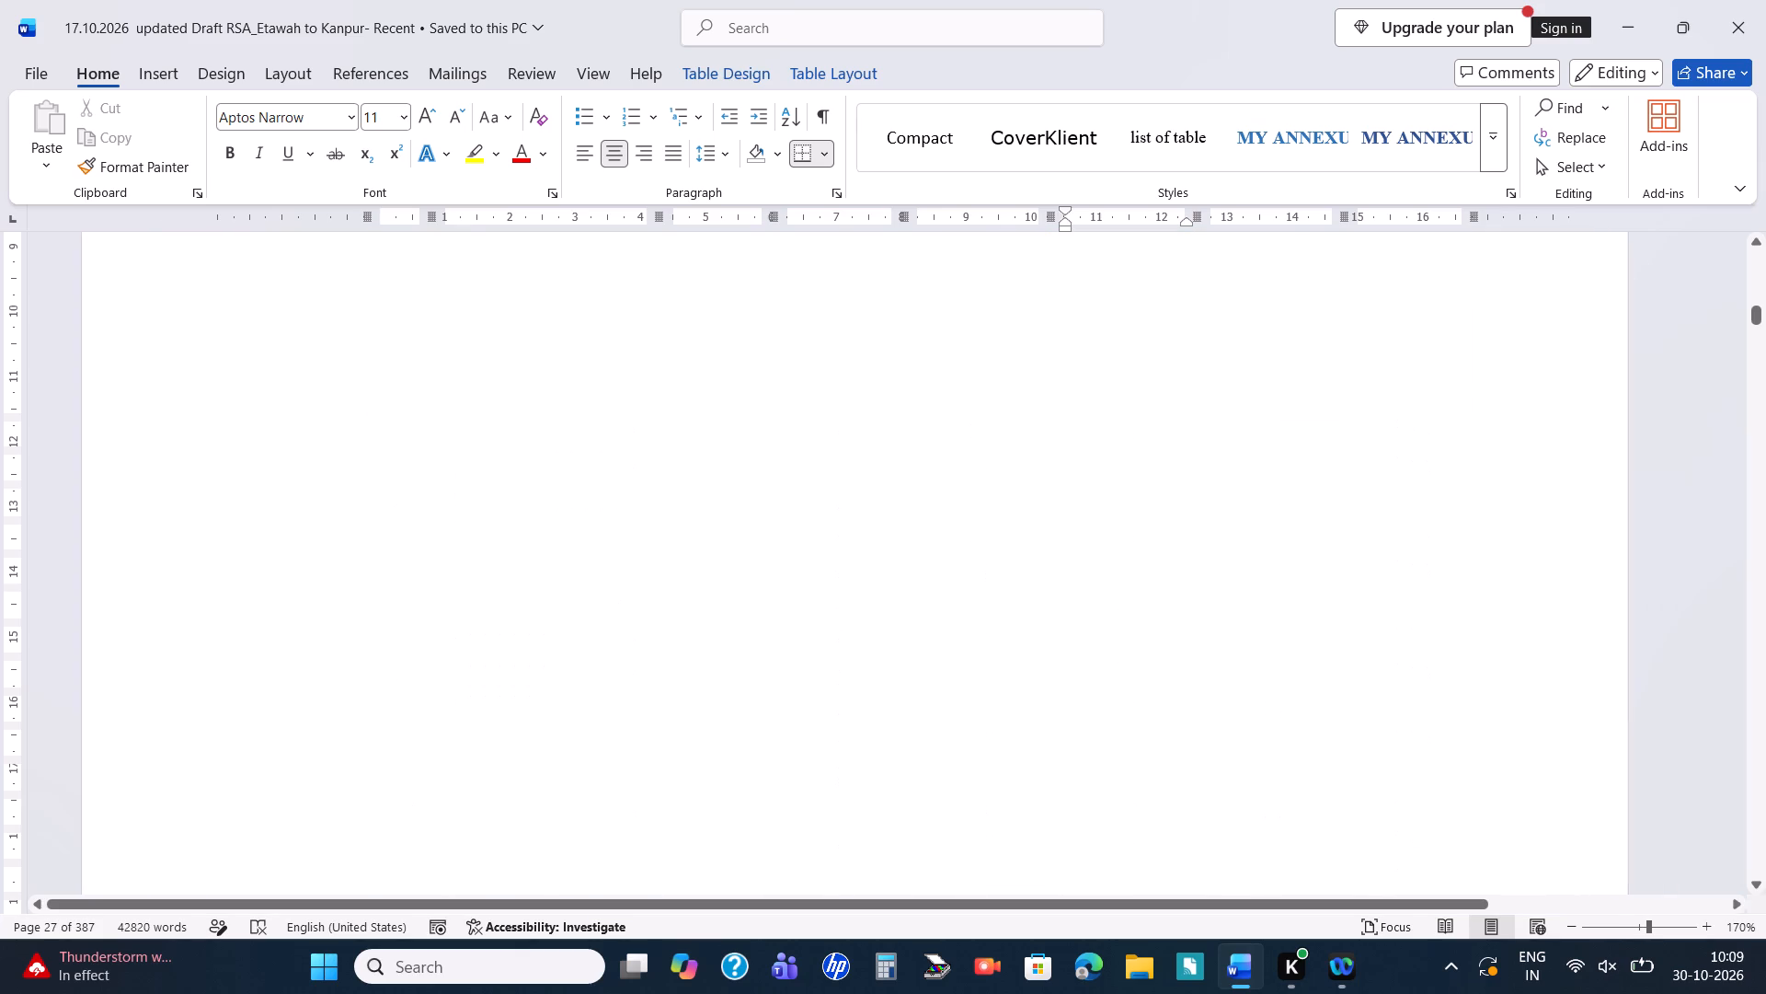
pyautogui.scroll(-9, 1209, 638)
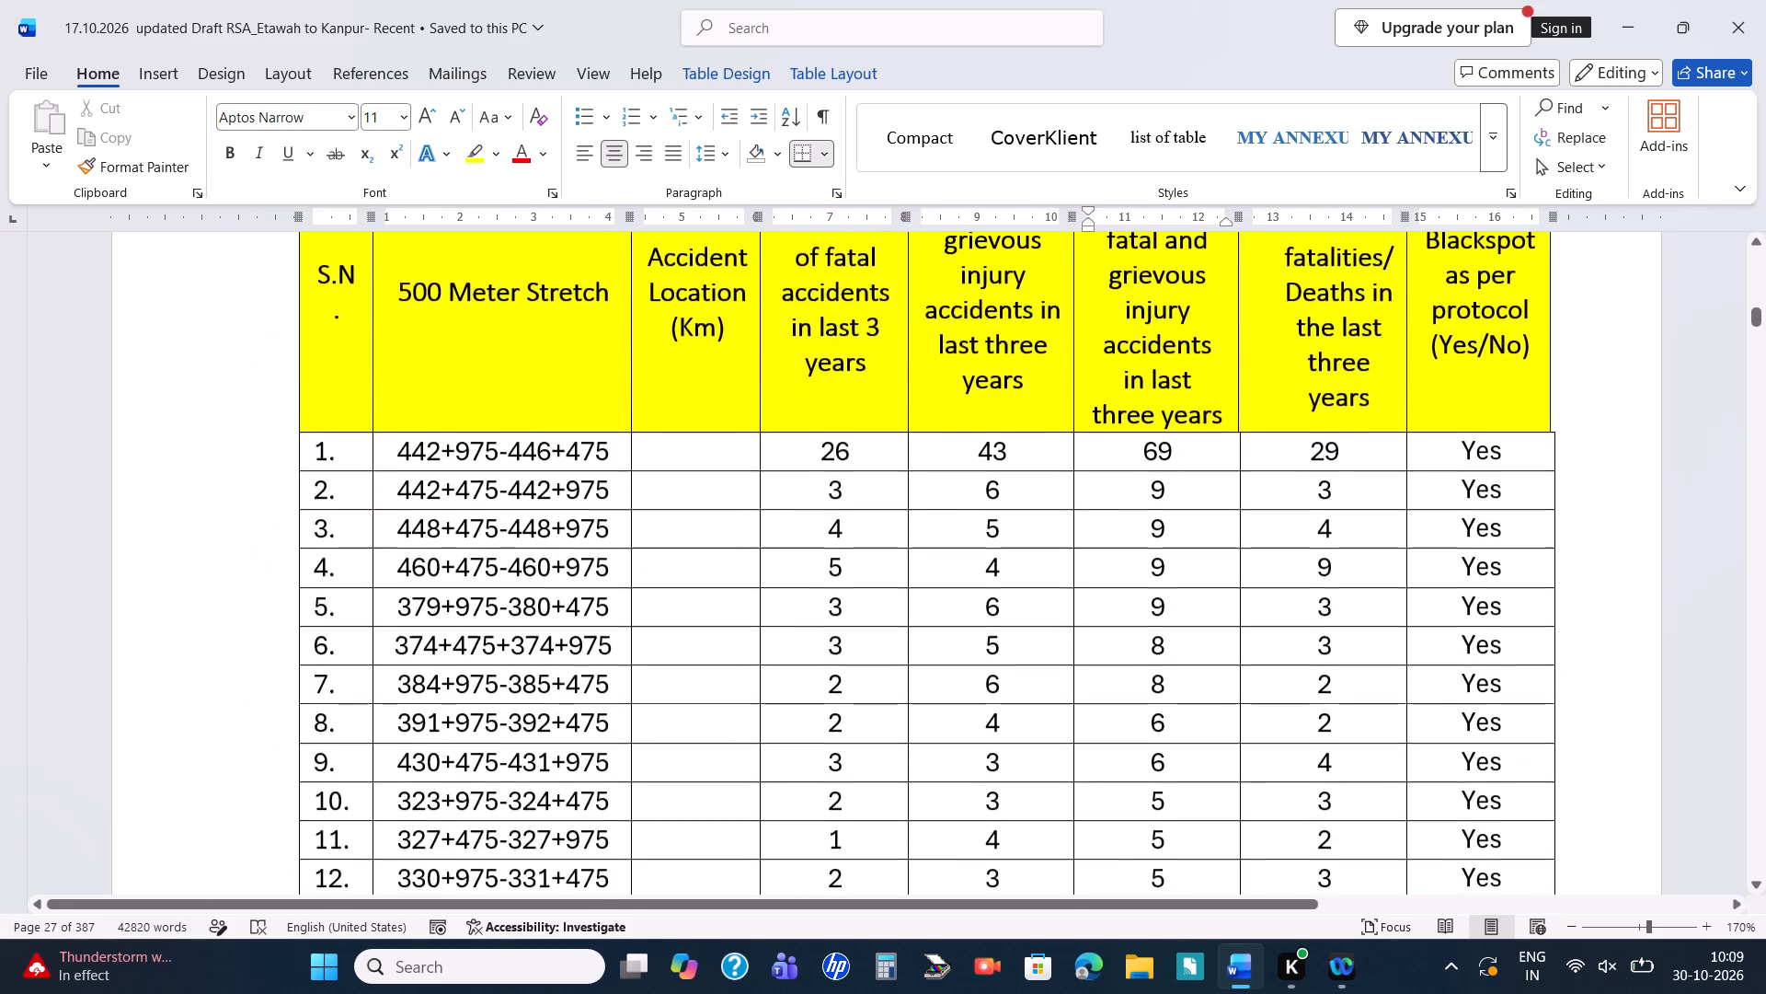
pyautogui.scroll(-2, 1209, 638)
pyautogui.scroll(3, 1199, 582)
pyautogui.keyDown('ctrl'); pyautogui.scroll(-3, 1199, 582); pyautogui.keyUp('ctrl')
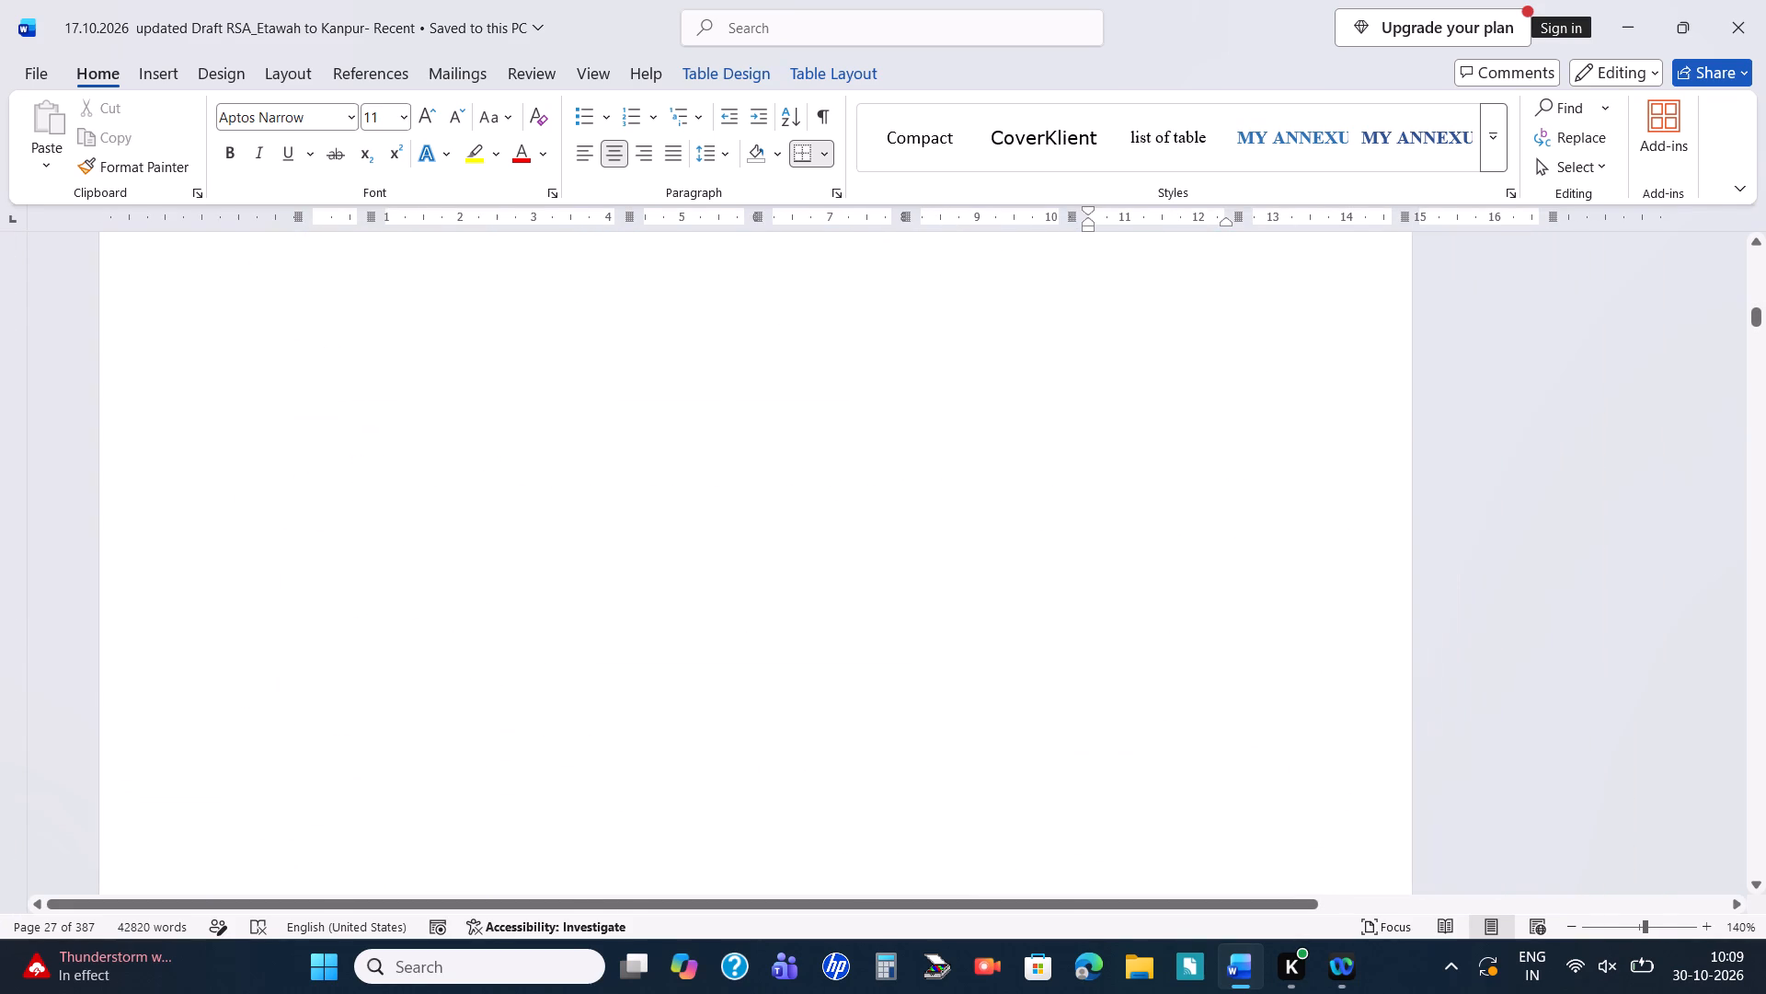
pyautogui.scroll(4, 1199, 582)
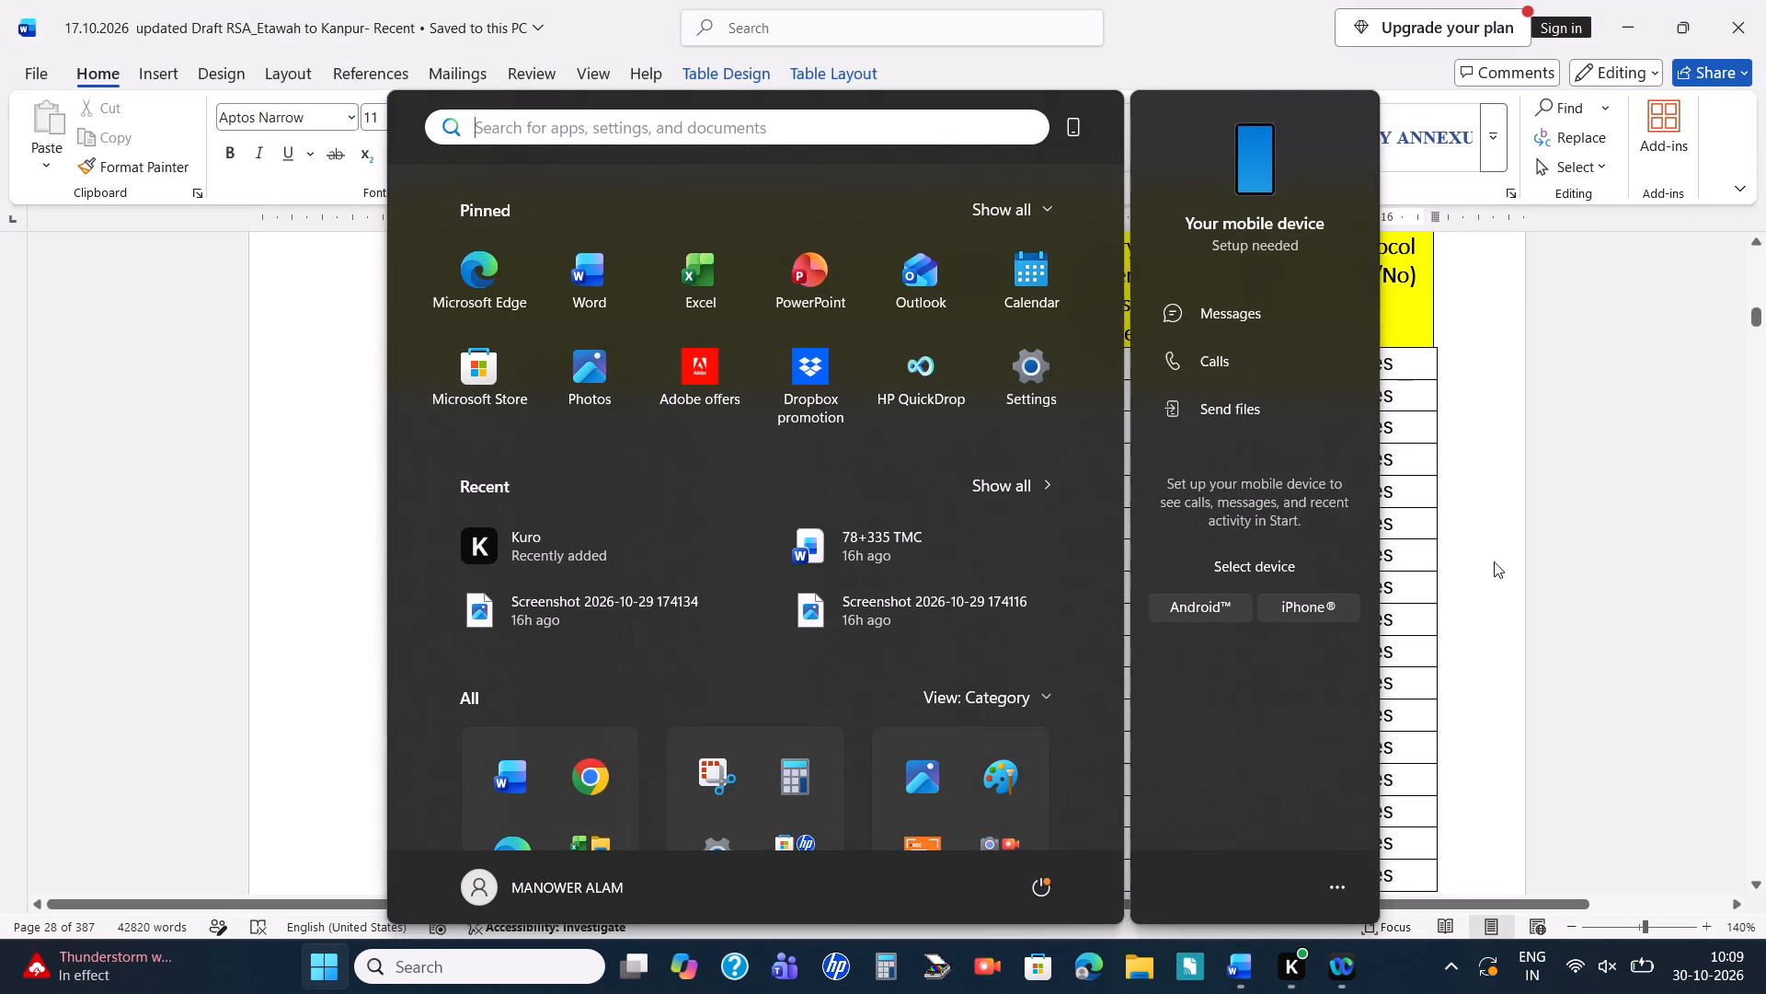
pyautogui.click(1528, 547)
pyautogui.scroll(-5, 1243, 595)
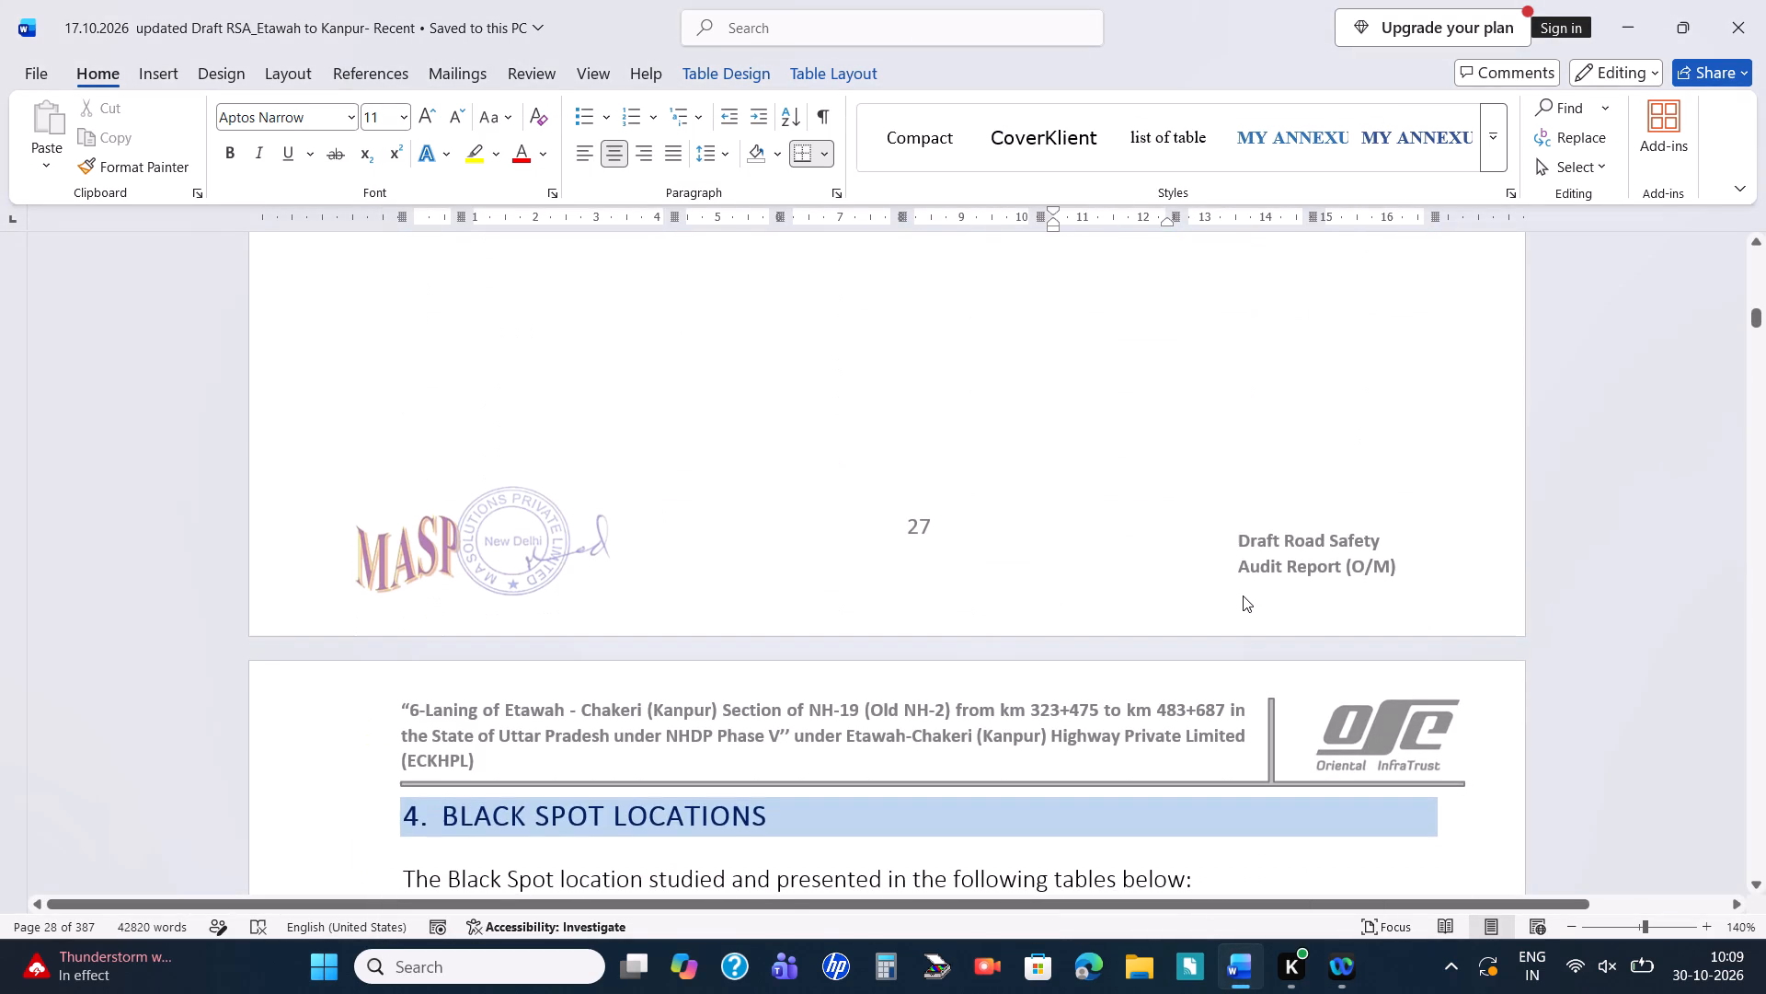
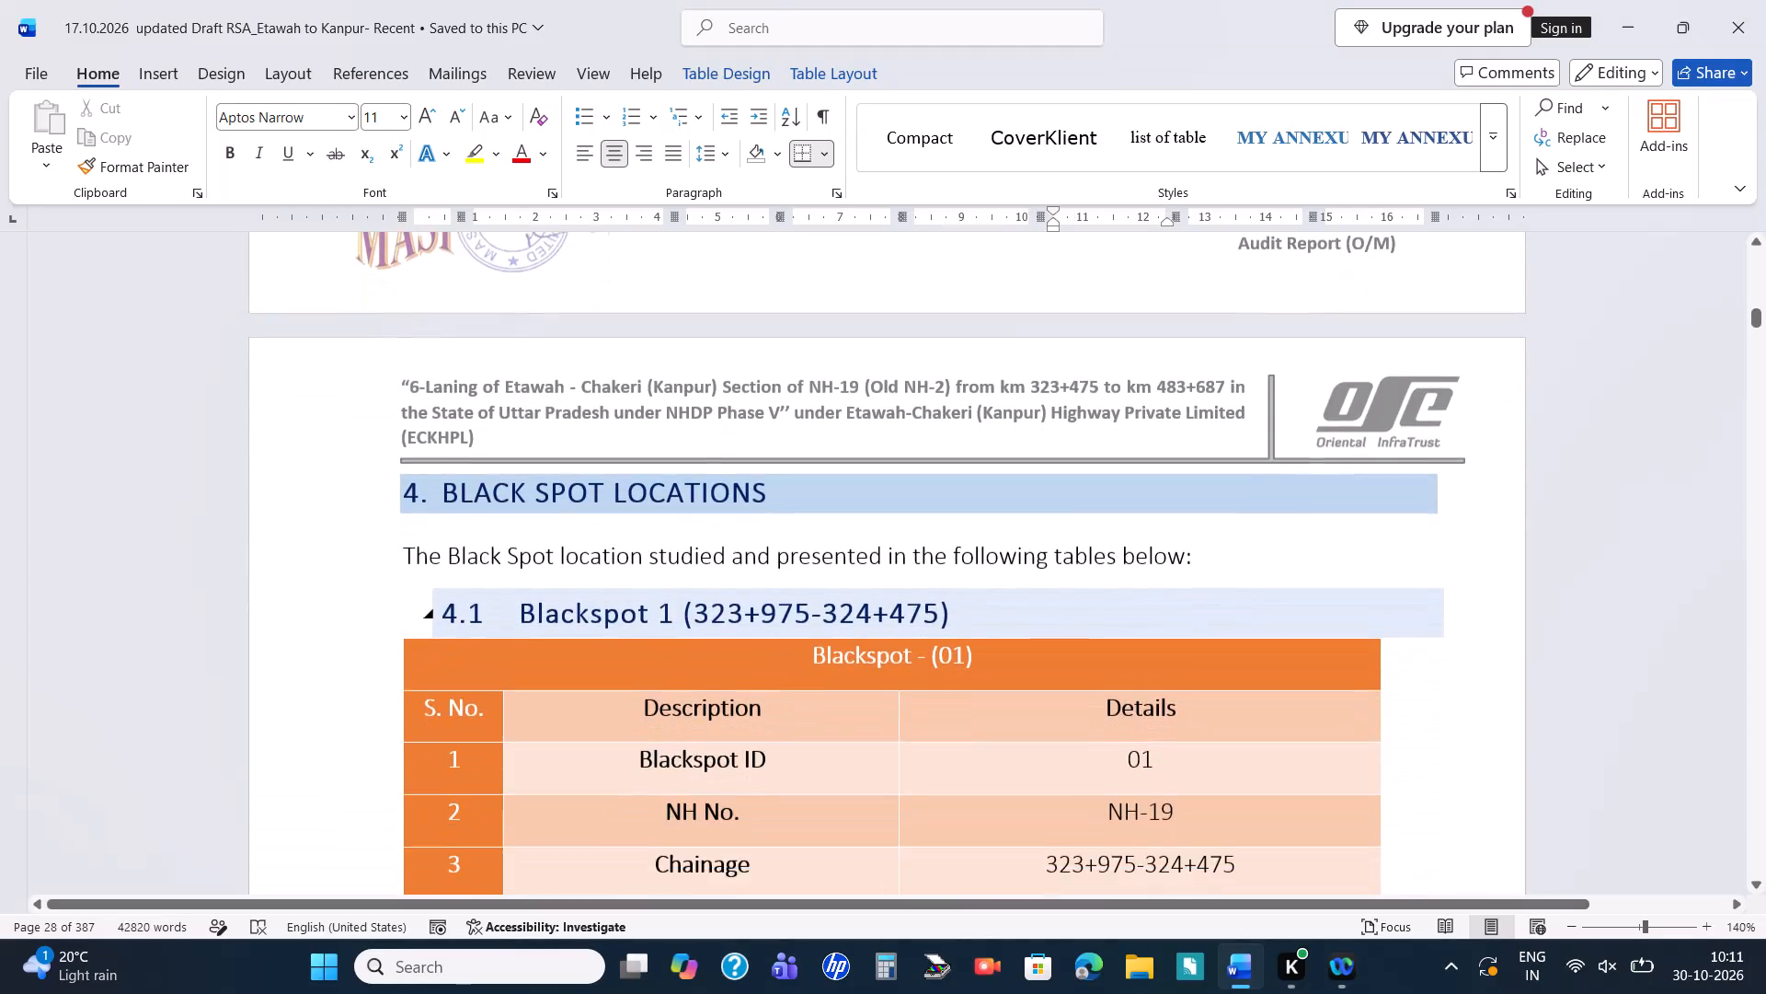
# Look through the Blackspot 1 (323+975-324+475) details, from the collision diagram and key plan to the site observations.
pyautogui.scroll(-1, 1243, 595)
pyautogui.scroll(1, 1245, 608)
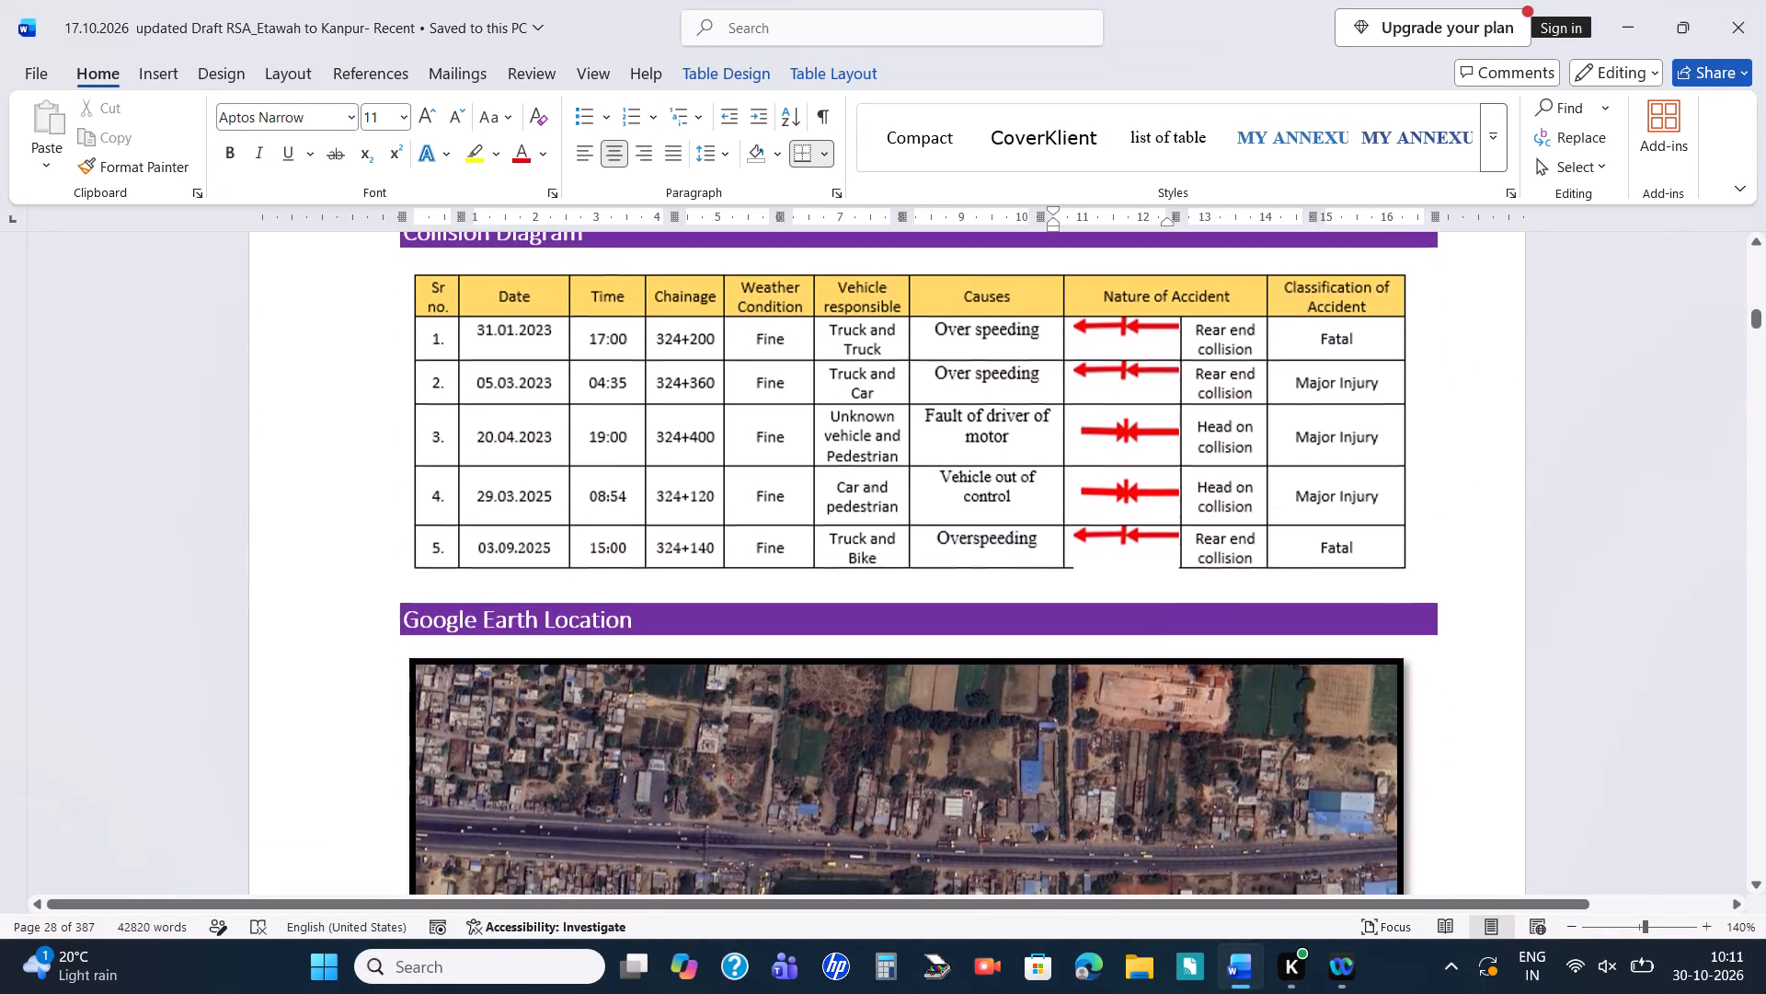
pyautogui.scroll(1, 1245, 608)
pyautogui.click(1132, 574)
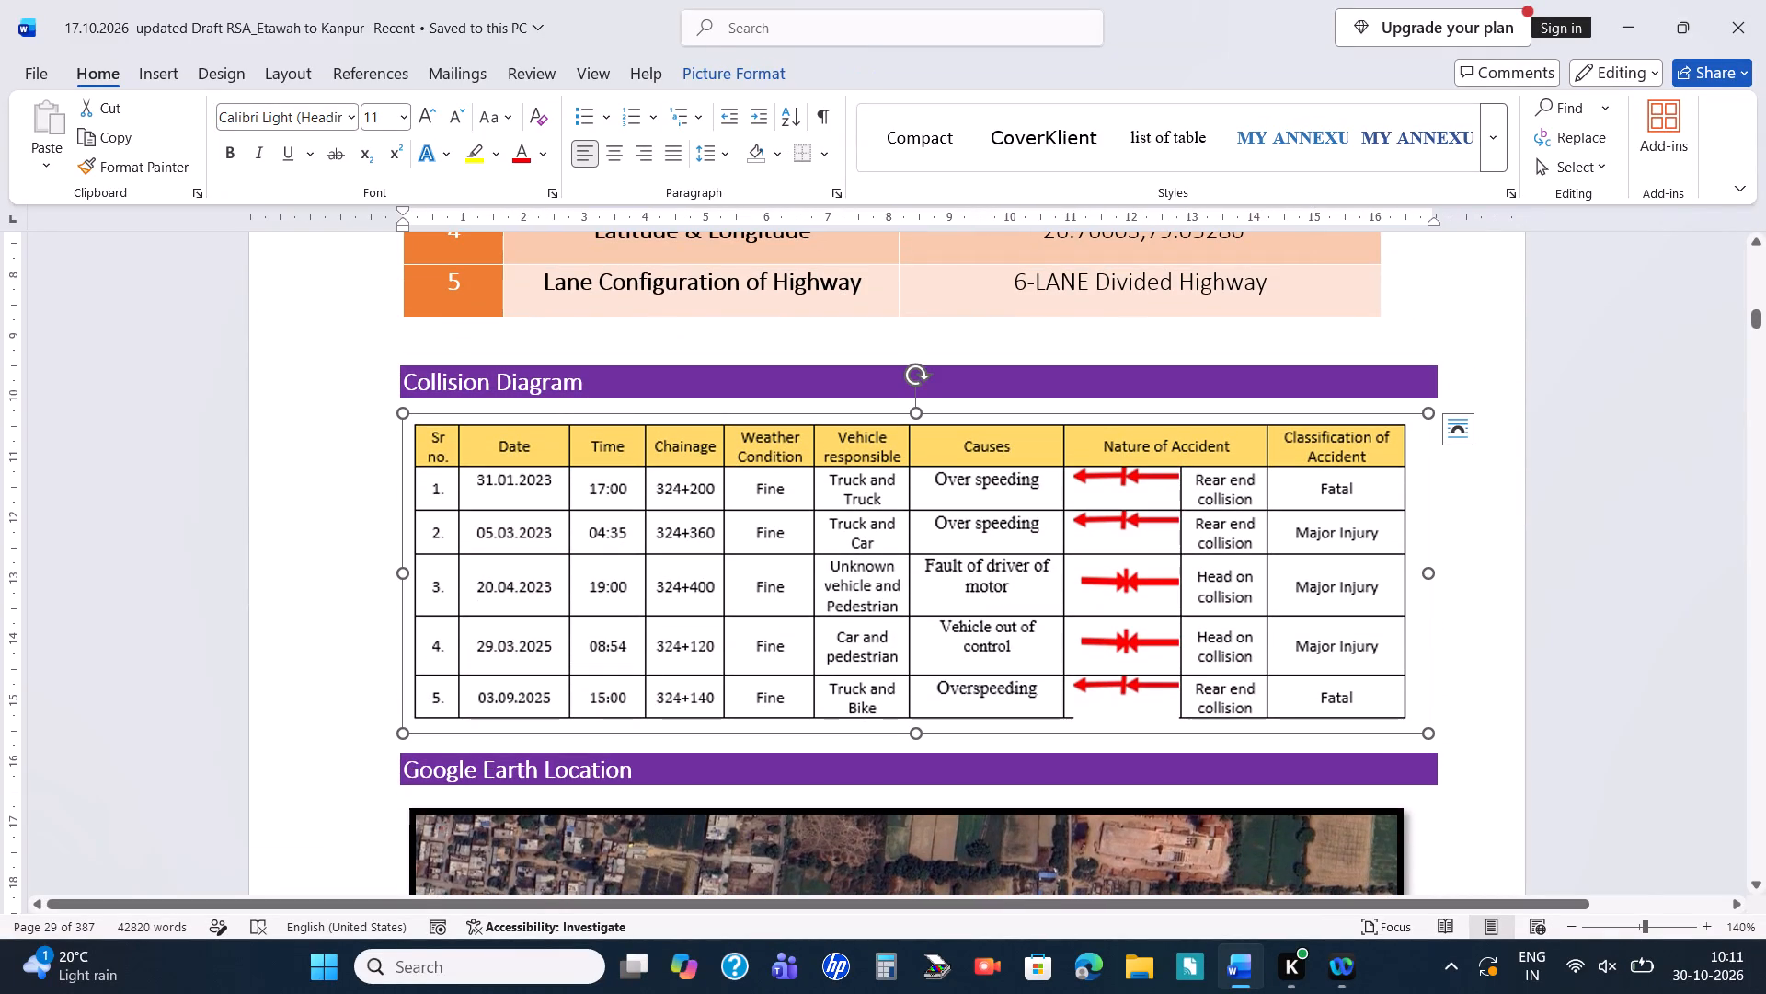
pyautogui.scroll(-3, 1130, 634)
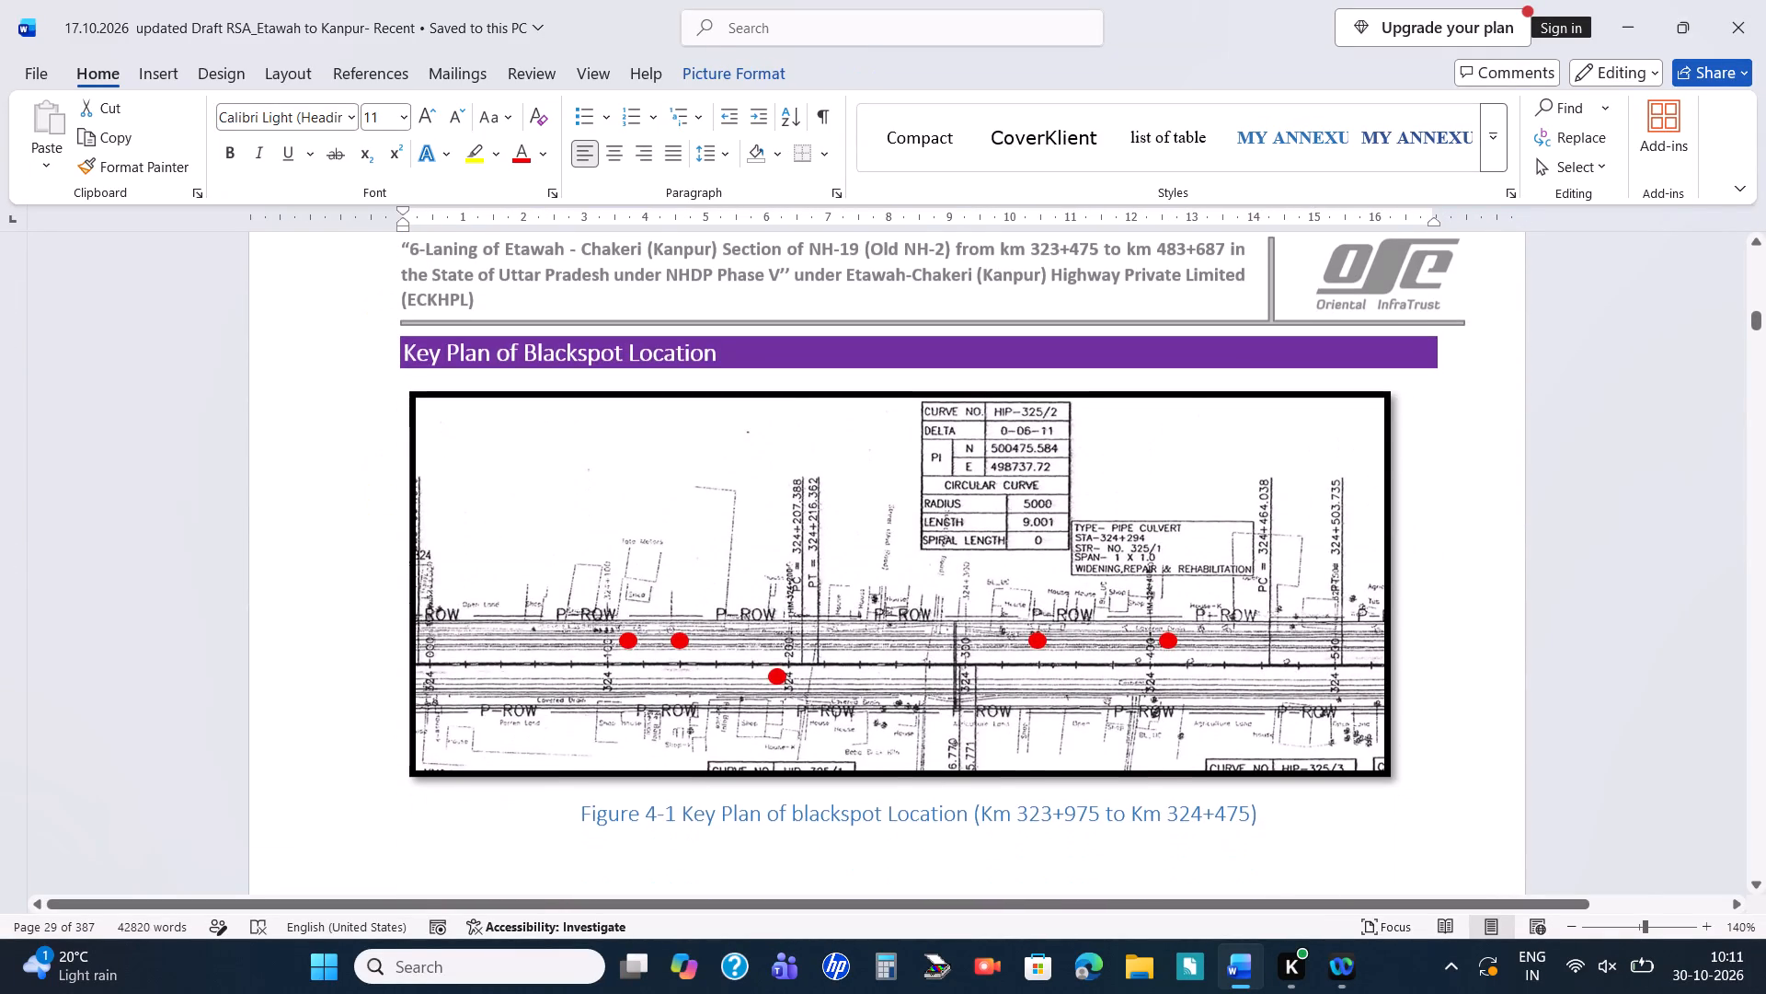
pyautogui.scroll(-9, 1130, 634)
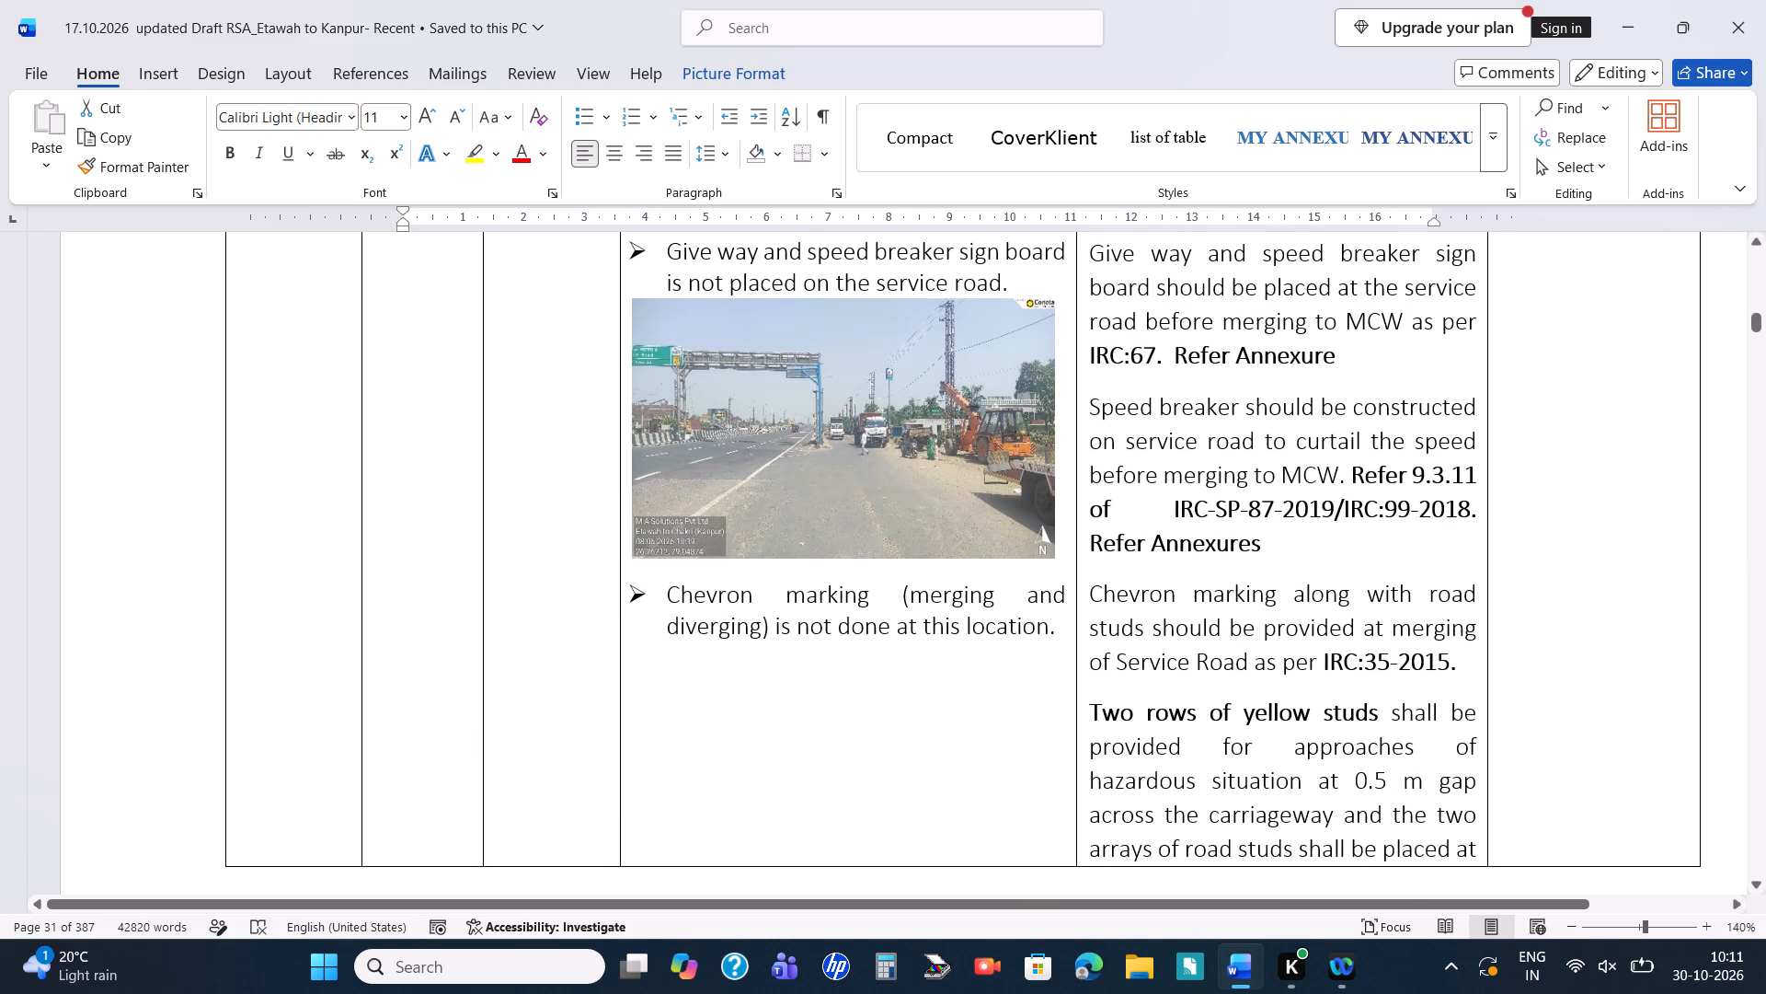
# Copy the photo below the give way and speed breaker sign board observation and paste it beneath the chevron marking observation.
pyautogui.click(889, 460)
pyautogui.hotkey('ctrl', 'c')
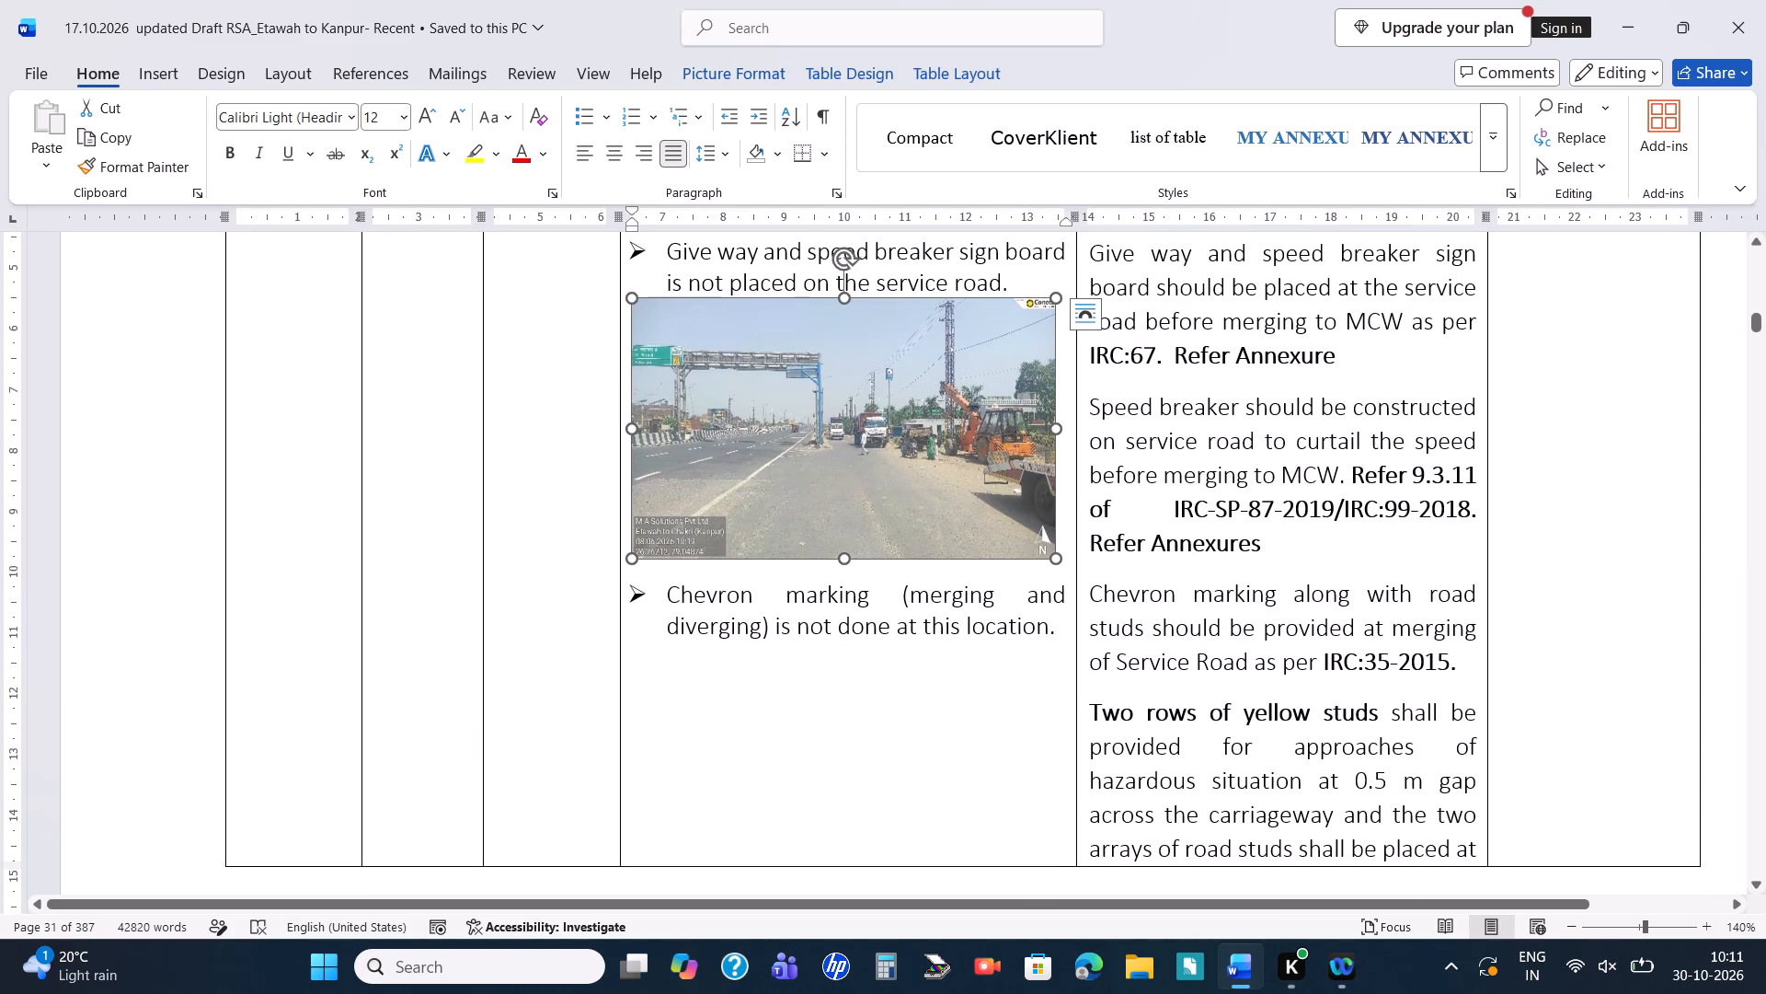
pyautogui.scroll(-1, 889, 460)
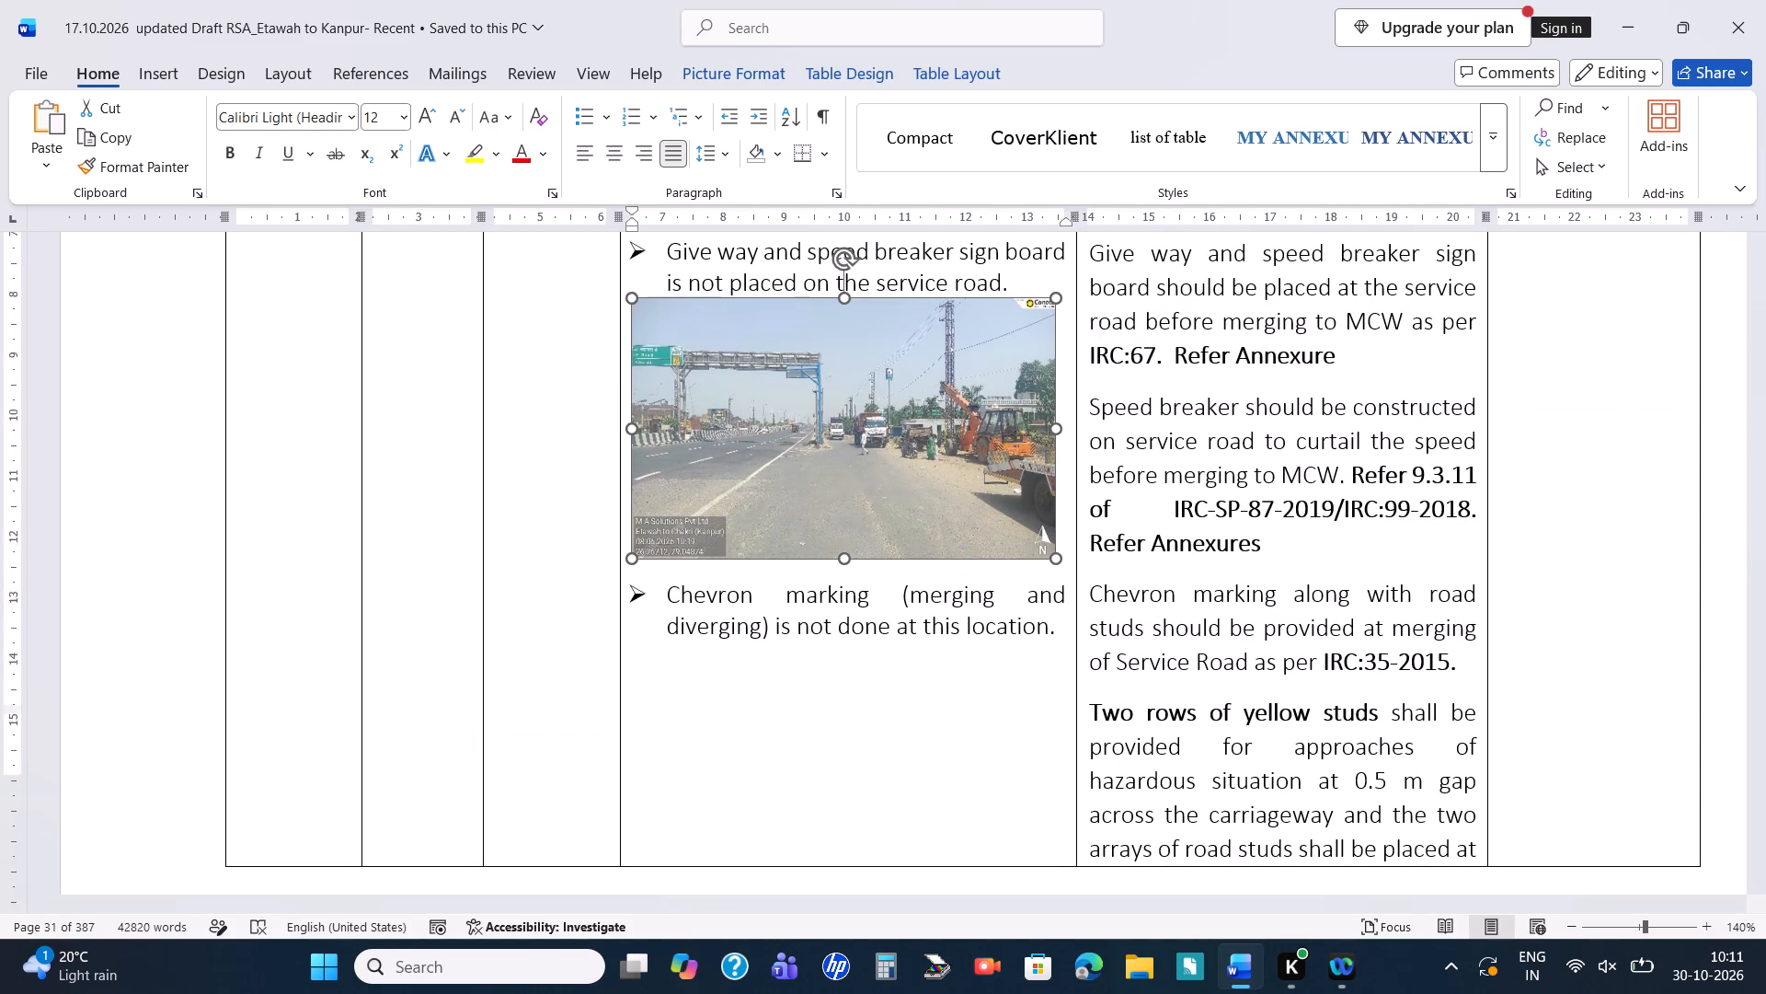
pyautogui.scroll(-1, 889, 460)
pyautogui.scroll(2, 827, 574)
pyautogui.scroll(-2, 721, 694)
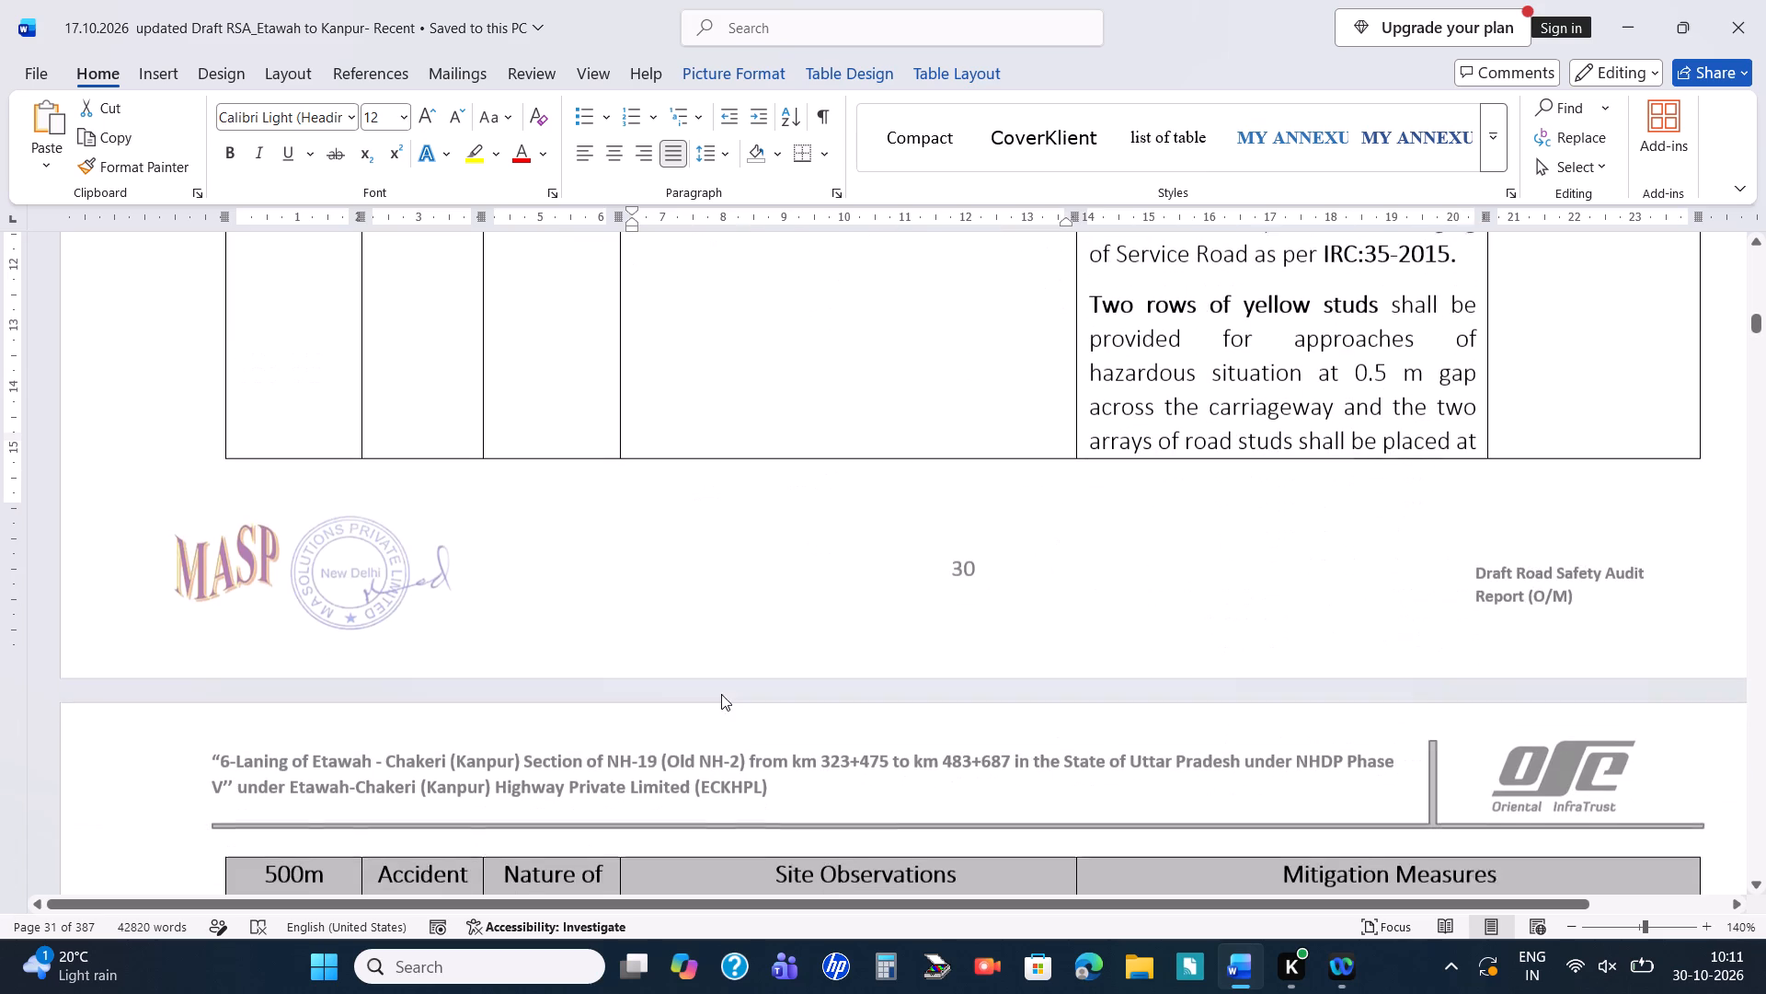
pyautogui.click(775, 419)
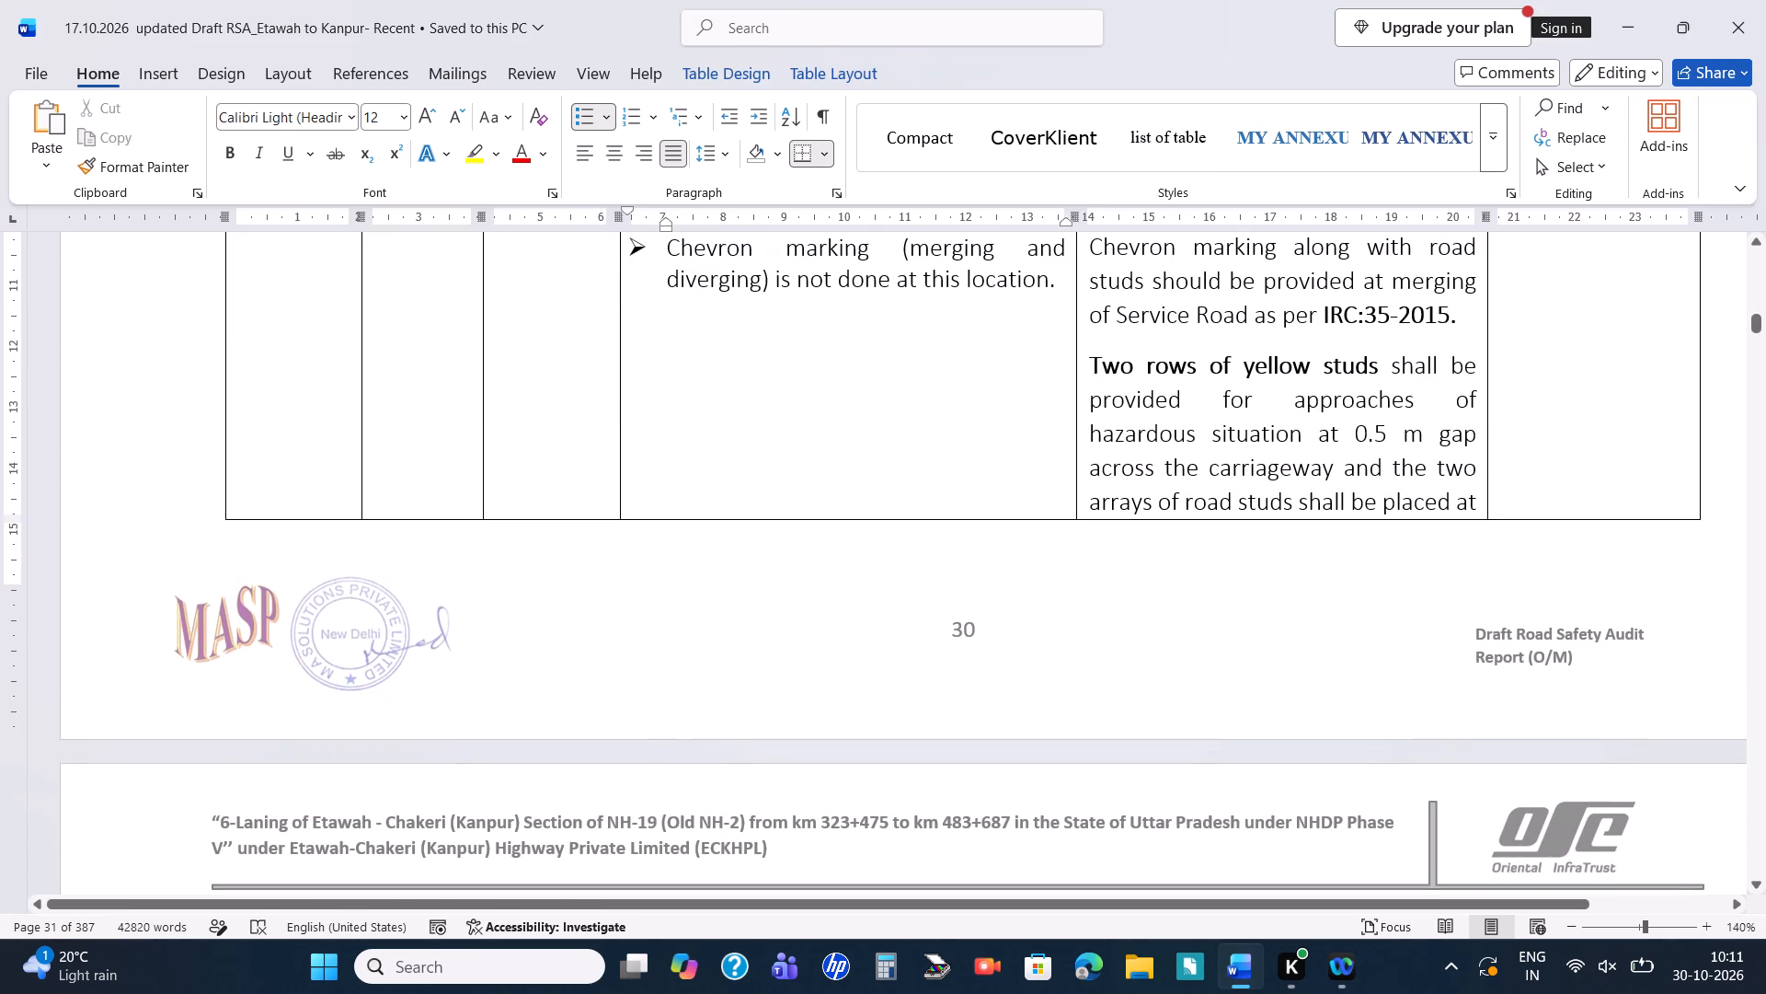
pyautogui.click(1057, 278)
pyautogui.press('Return')
pyautogui.press('Return')
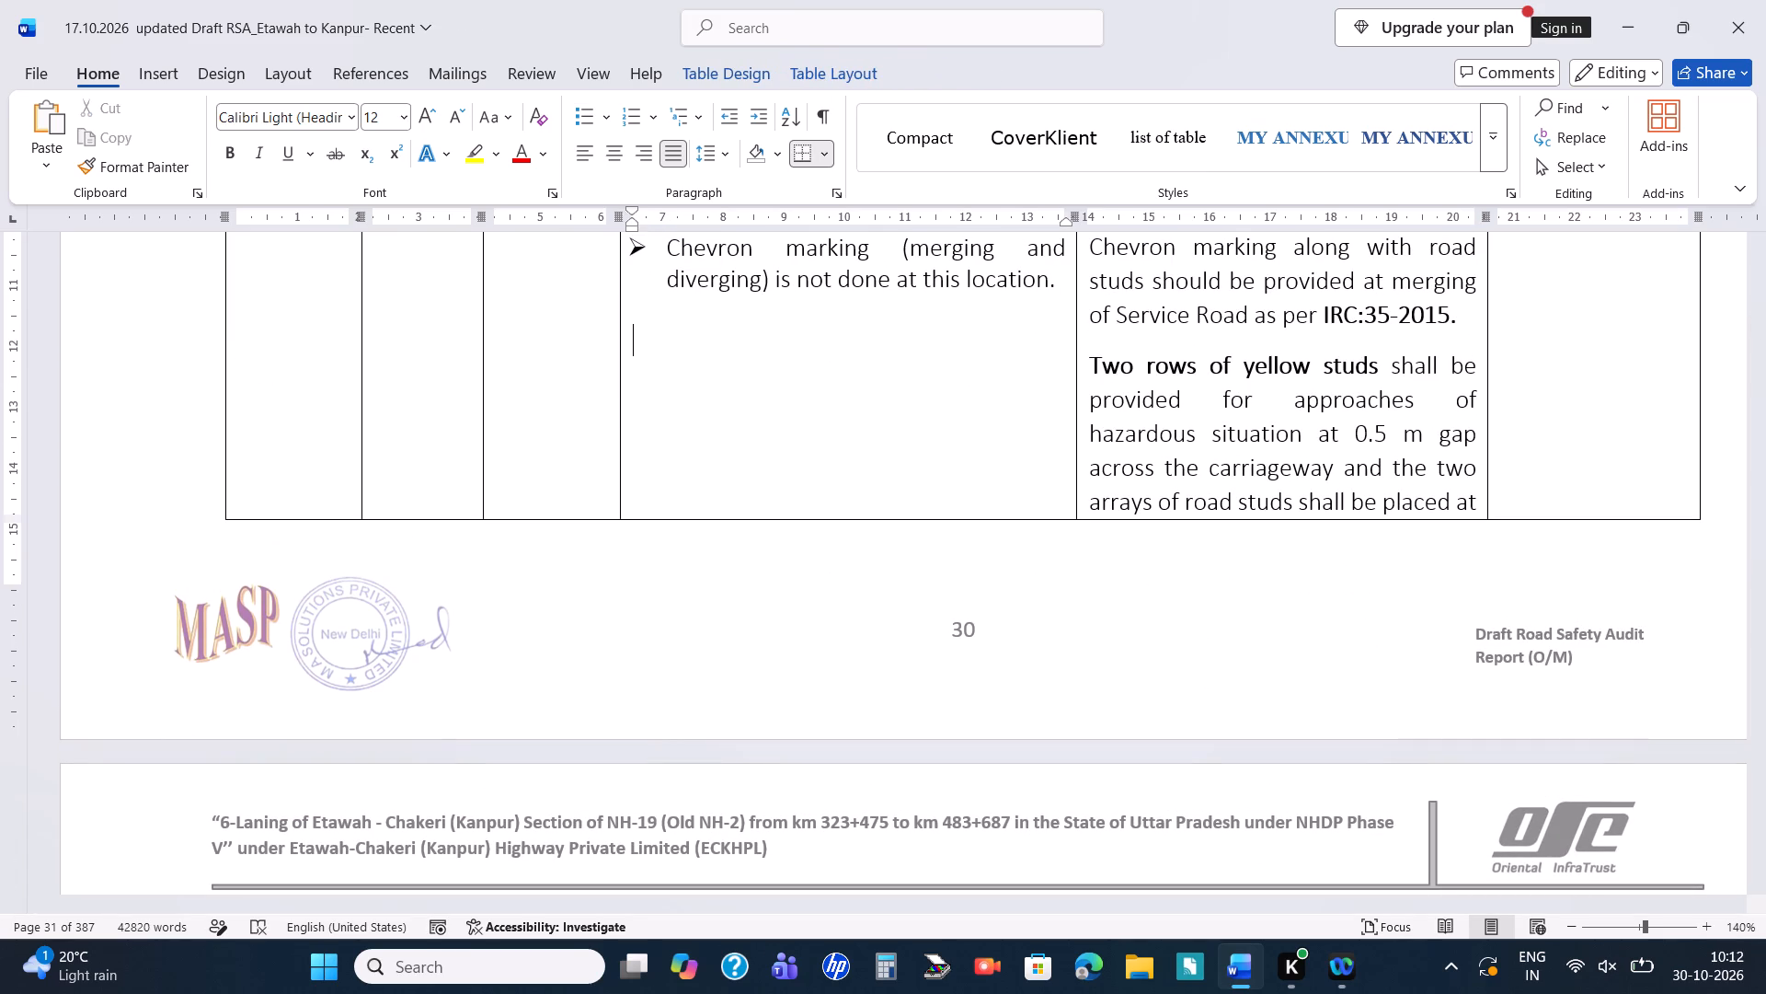
pyautogui.hotkey('ctrl', 'v')
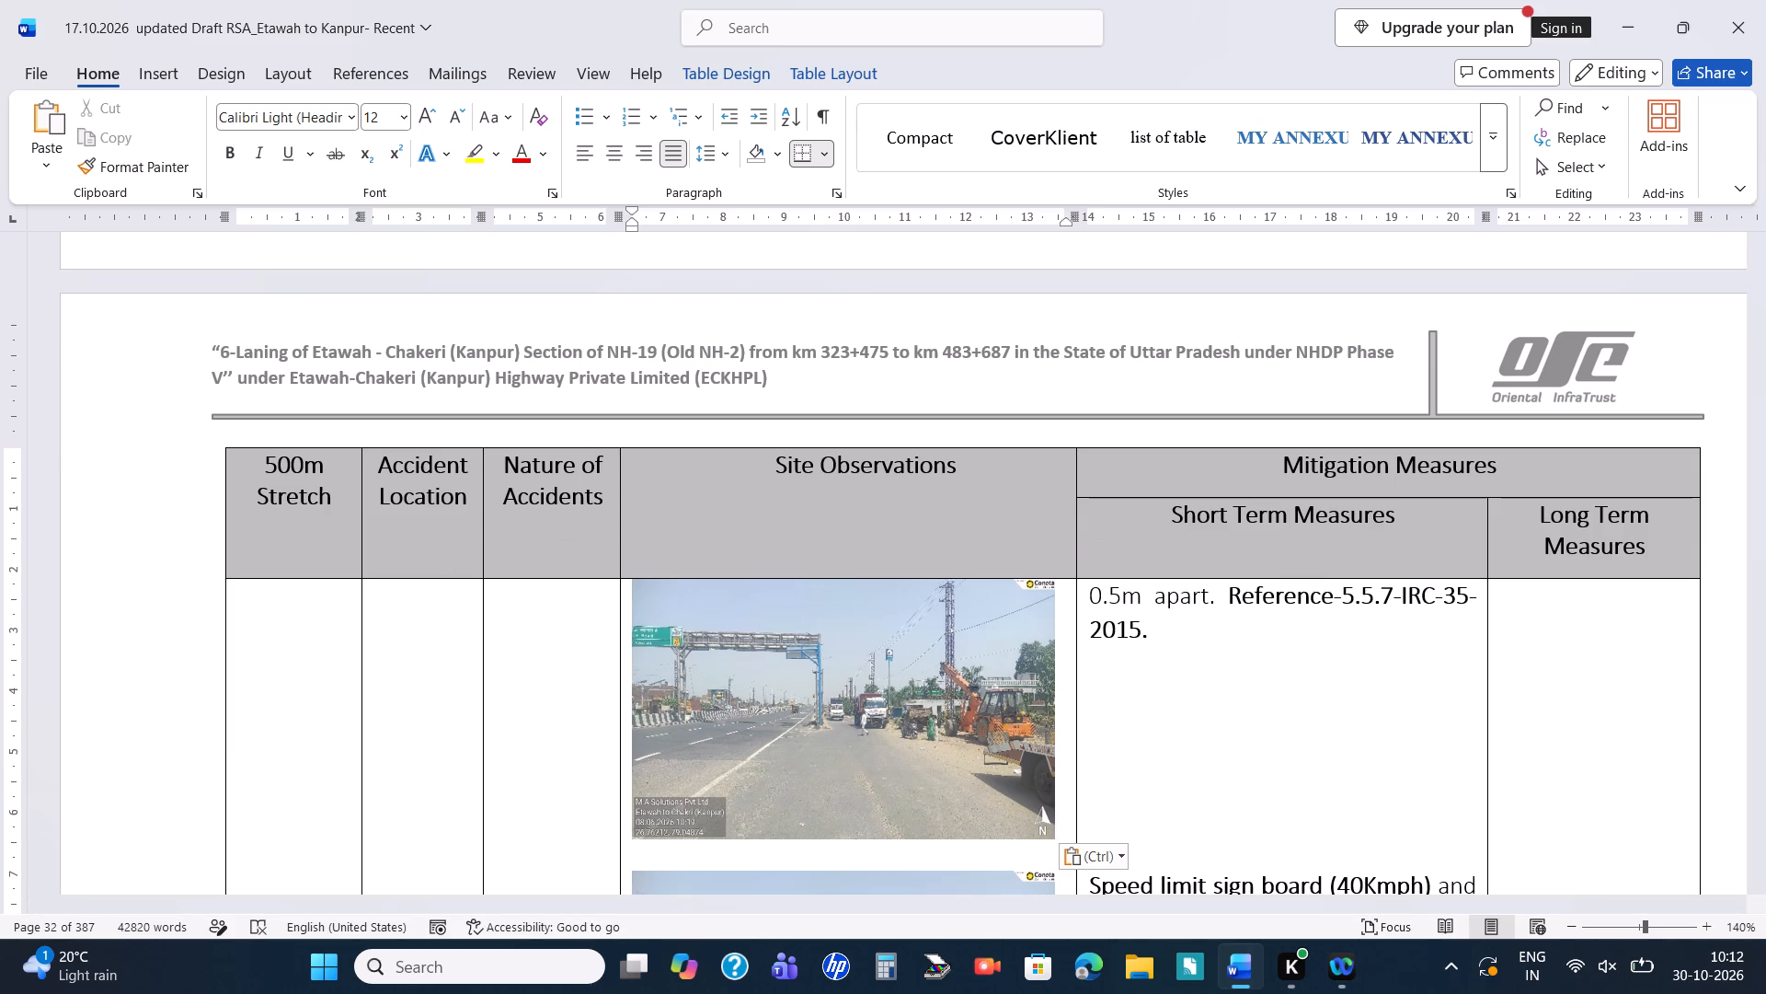
# Add blank lines below the pasted photo and write the note "Speed limit to be changed" there in Site Observations.
pyautogui.scroll(-1, 1057, 278)
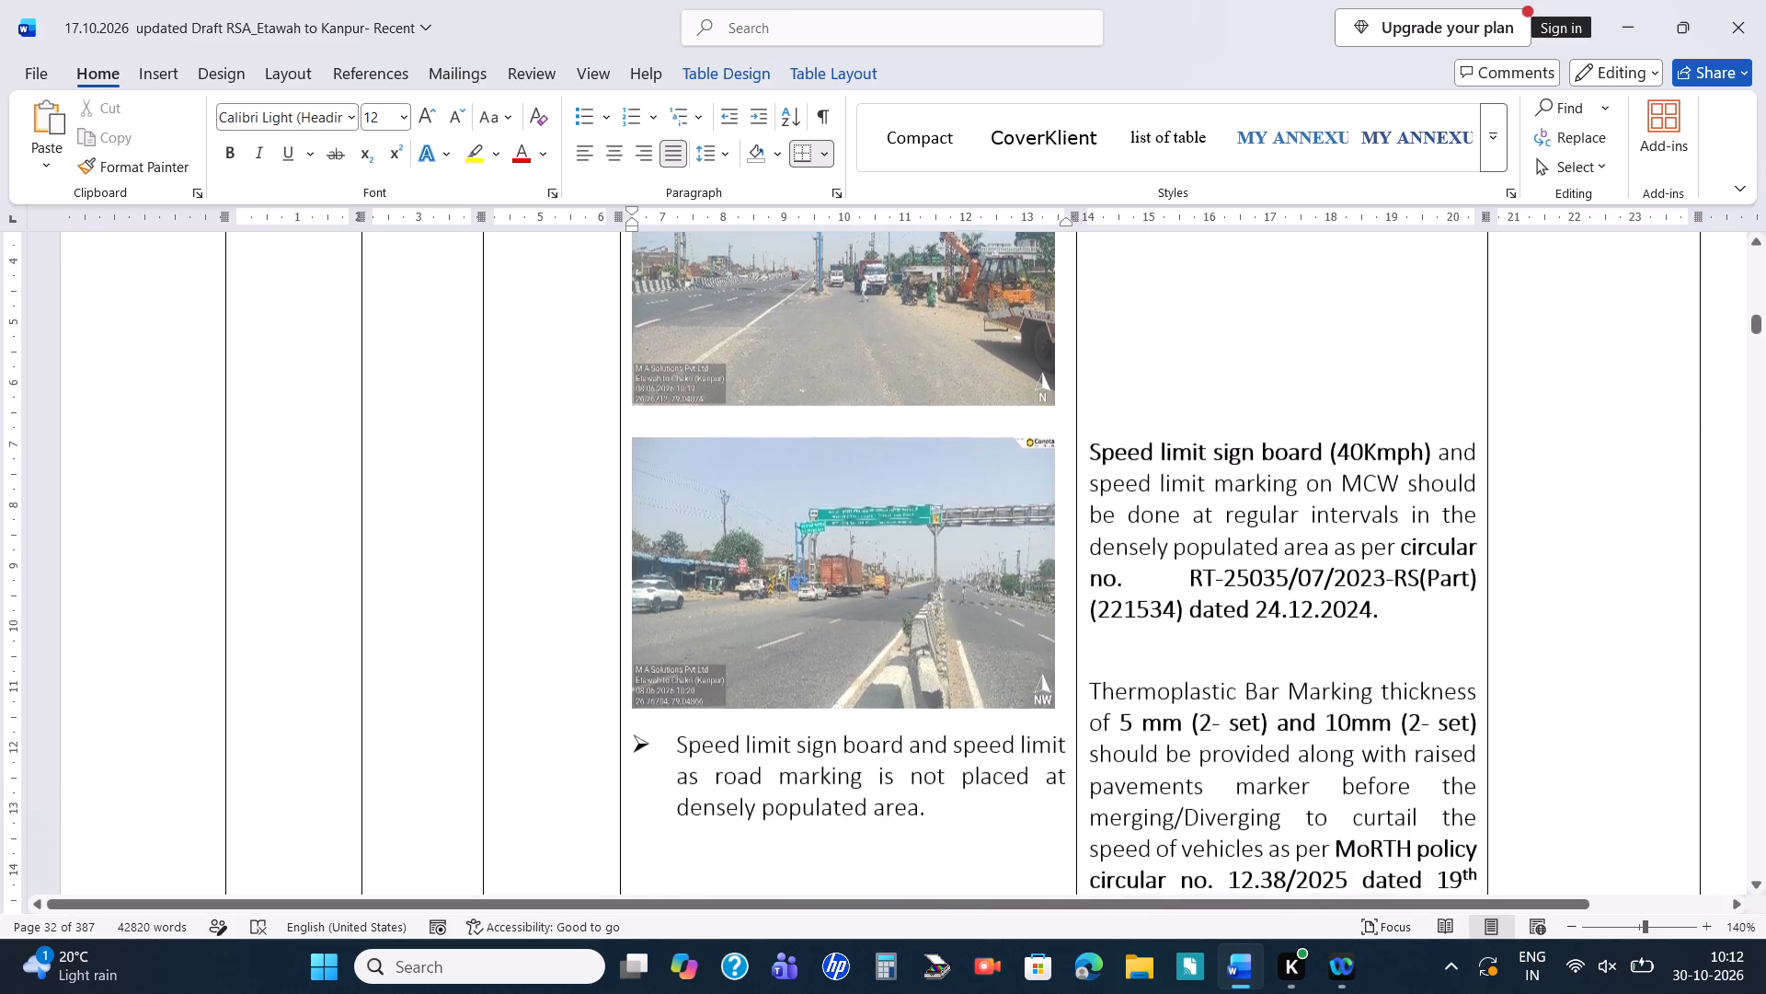
pyautogui.scroll(-1, 1057, 278)
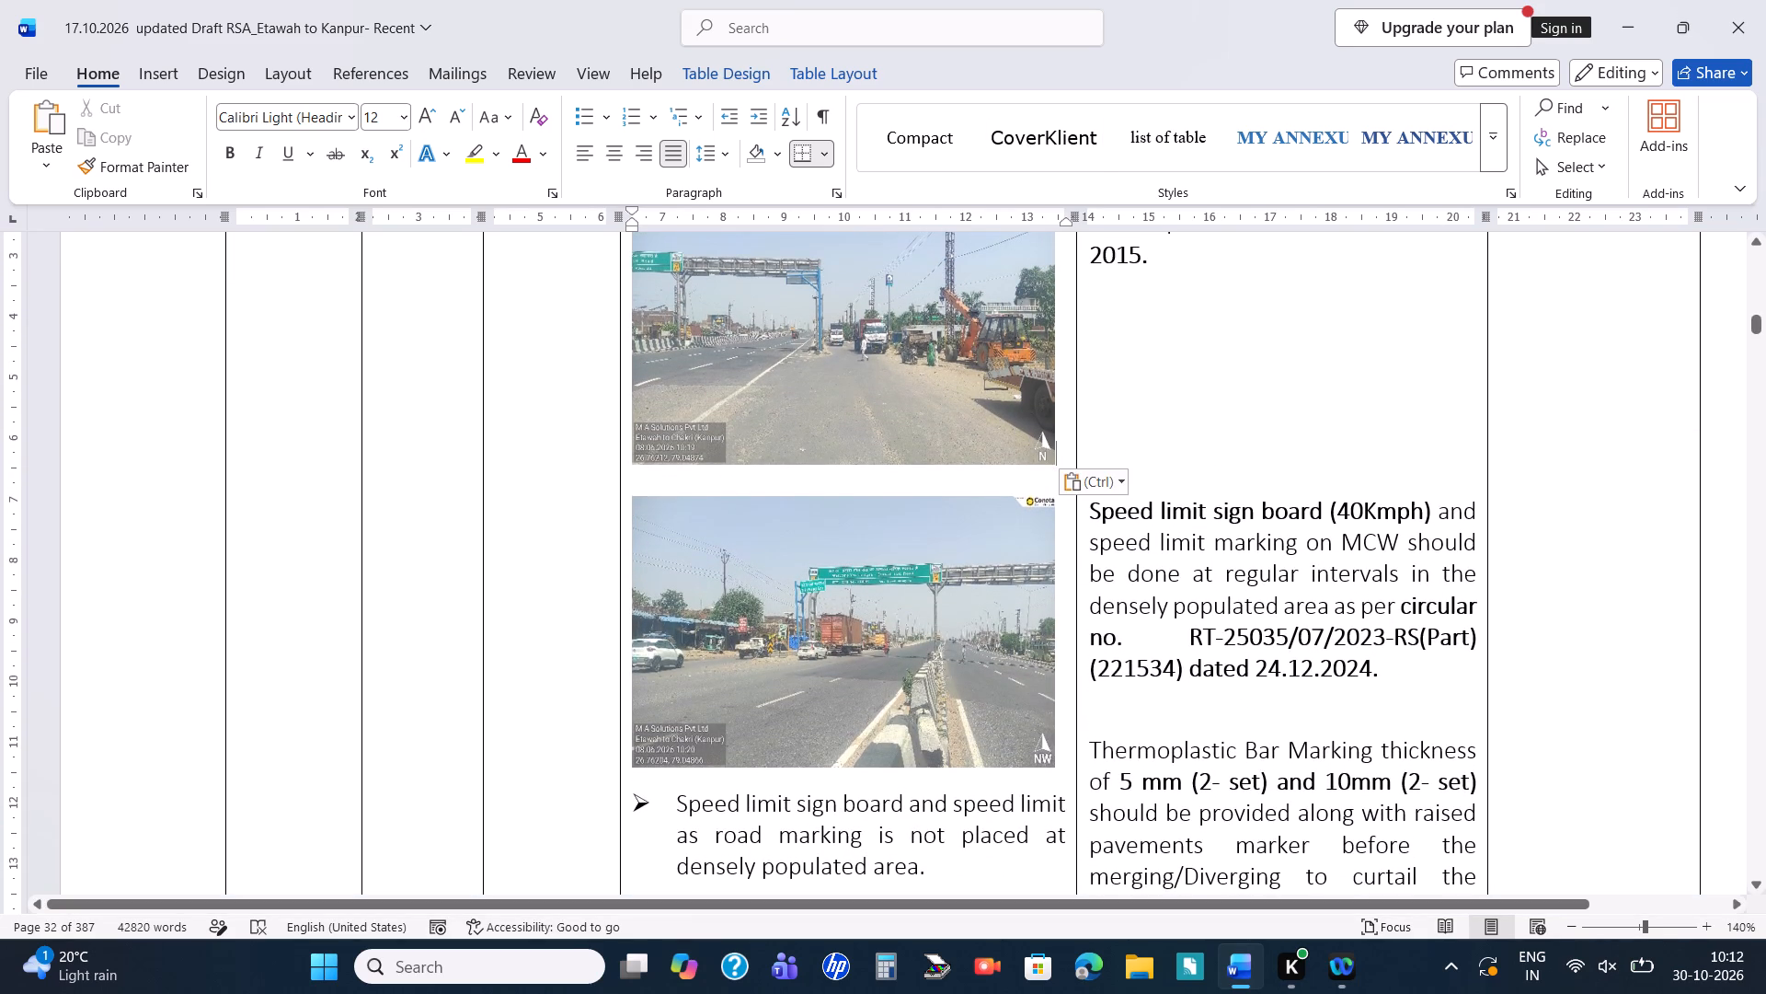
pyautogui.press('Return')
pyautogui.press('Return')
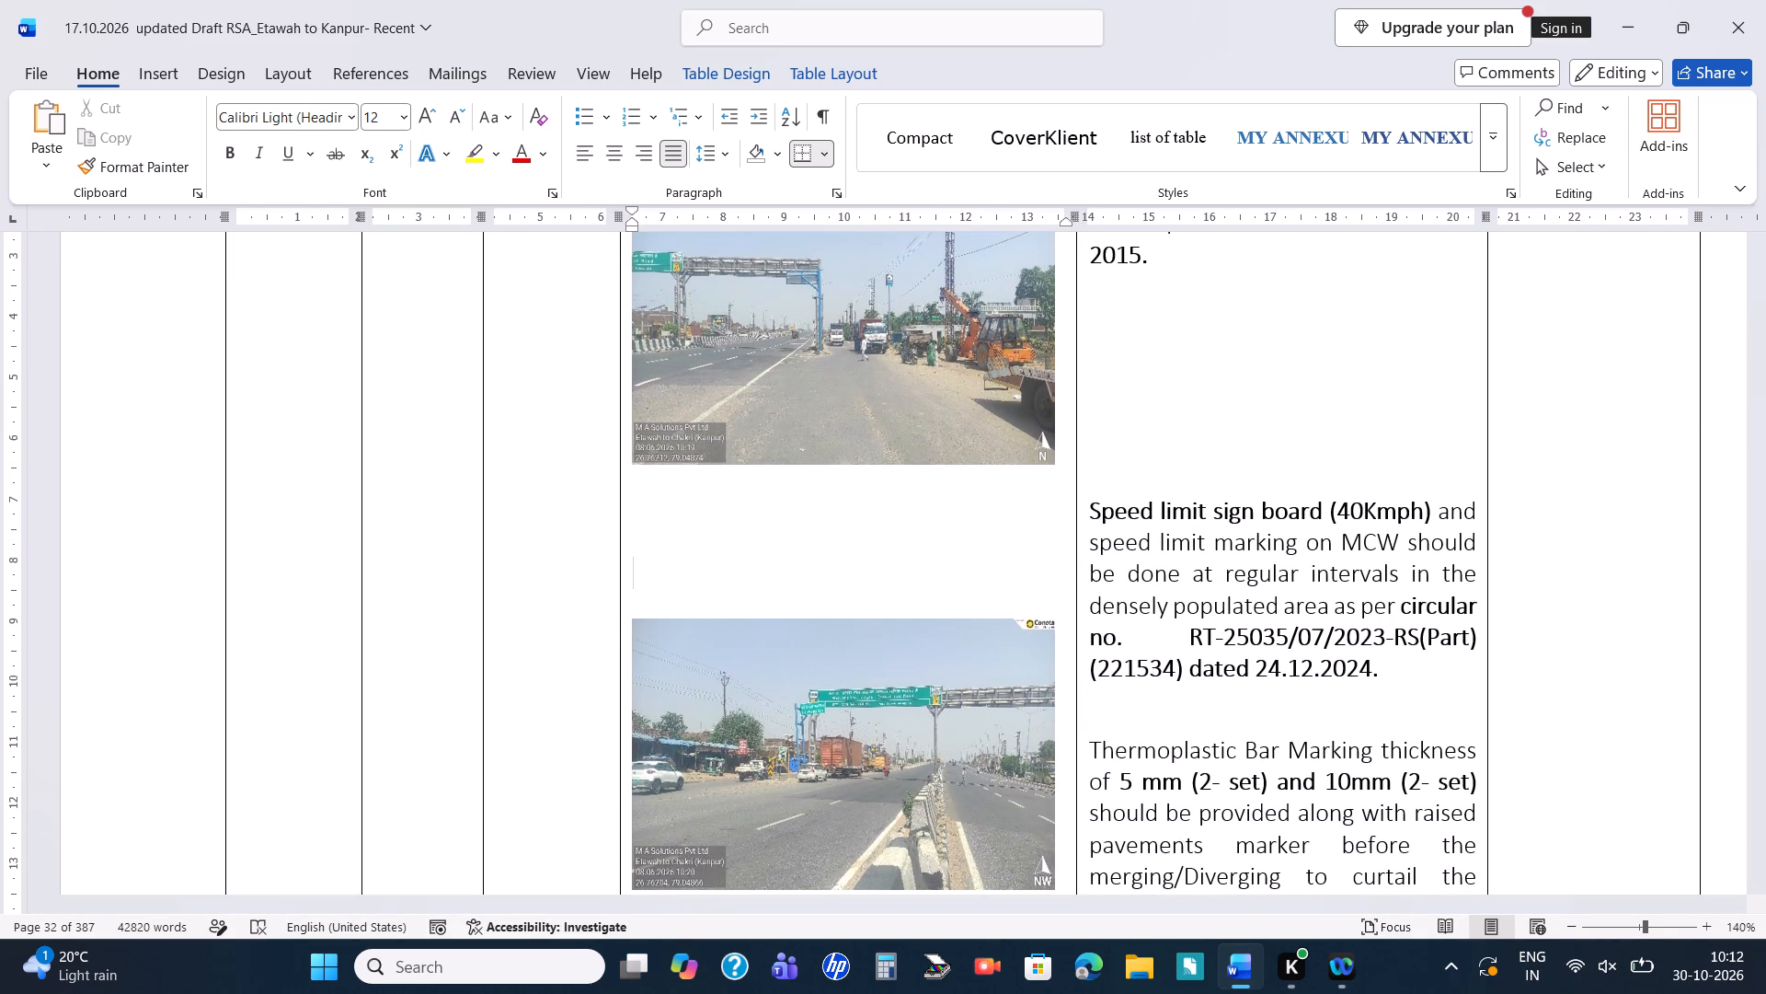
pyautogui.press('Up')
pyautogui.write('speed')
pyautogui.press('space')
pyautogui.write('limit')
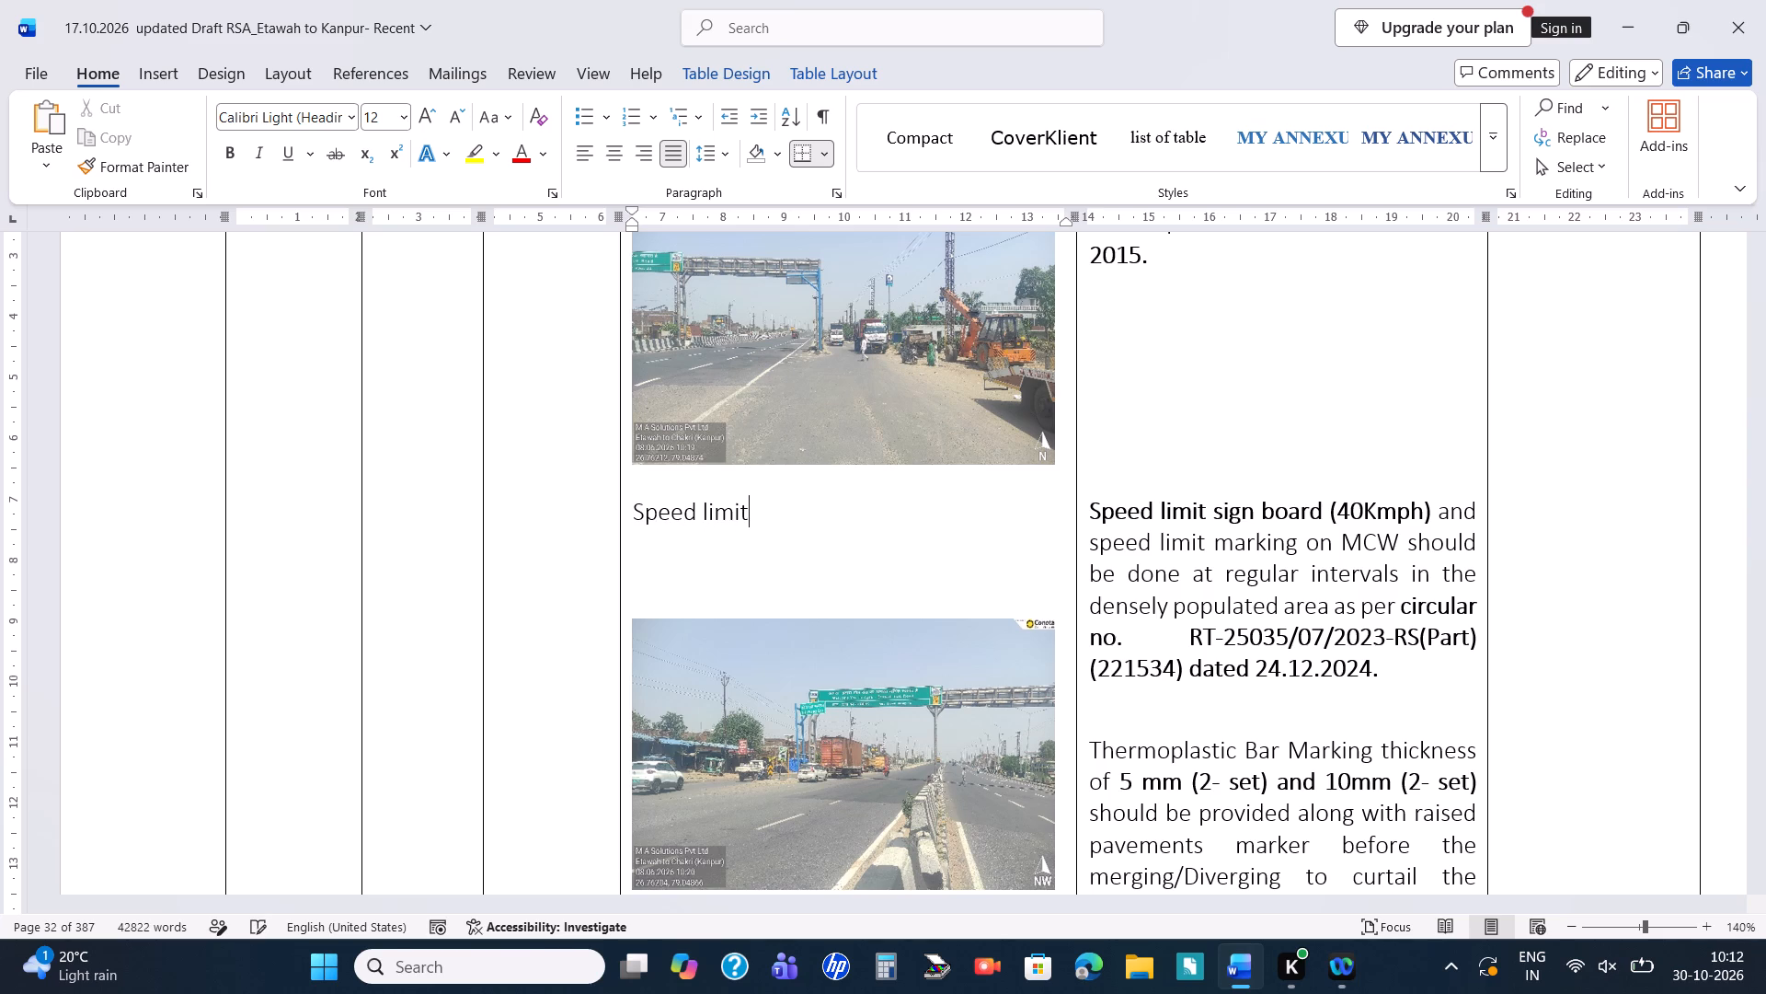
pyautogui.press('space')
pyautogui.write('to be changed')
pyautogui.press('space')
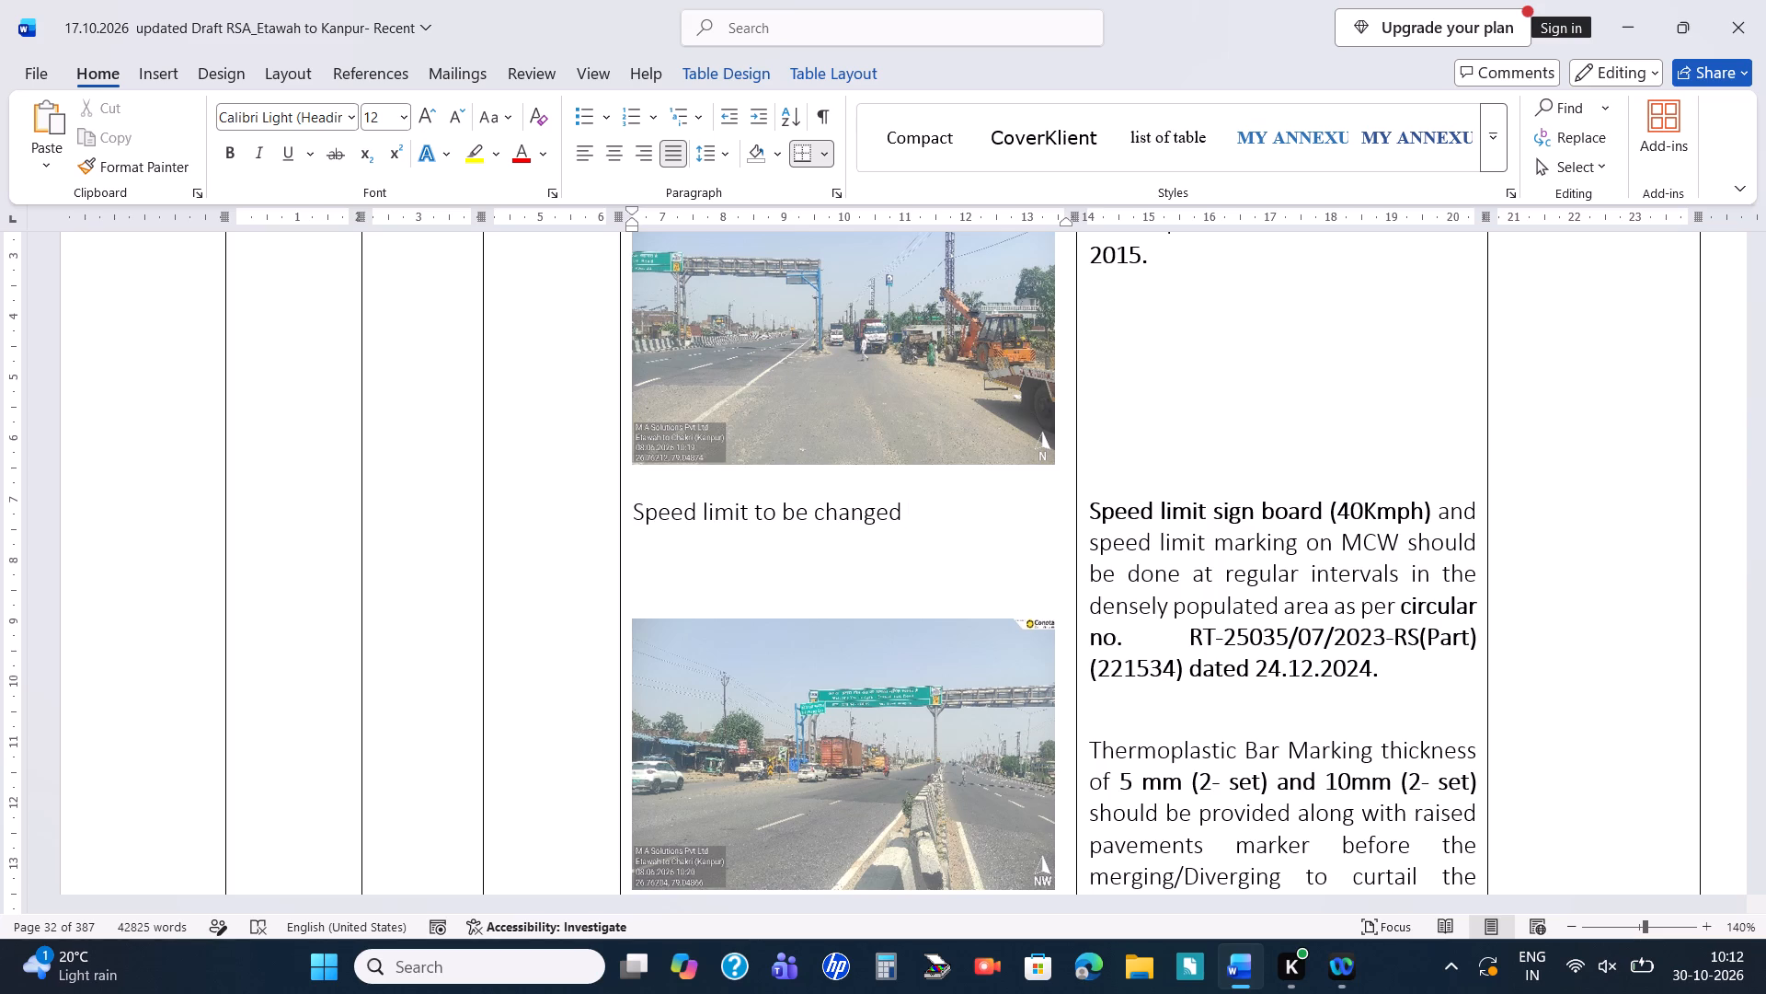
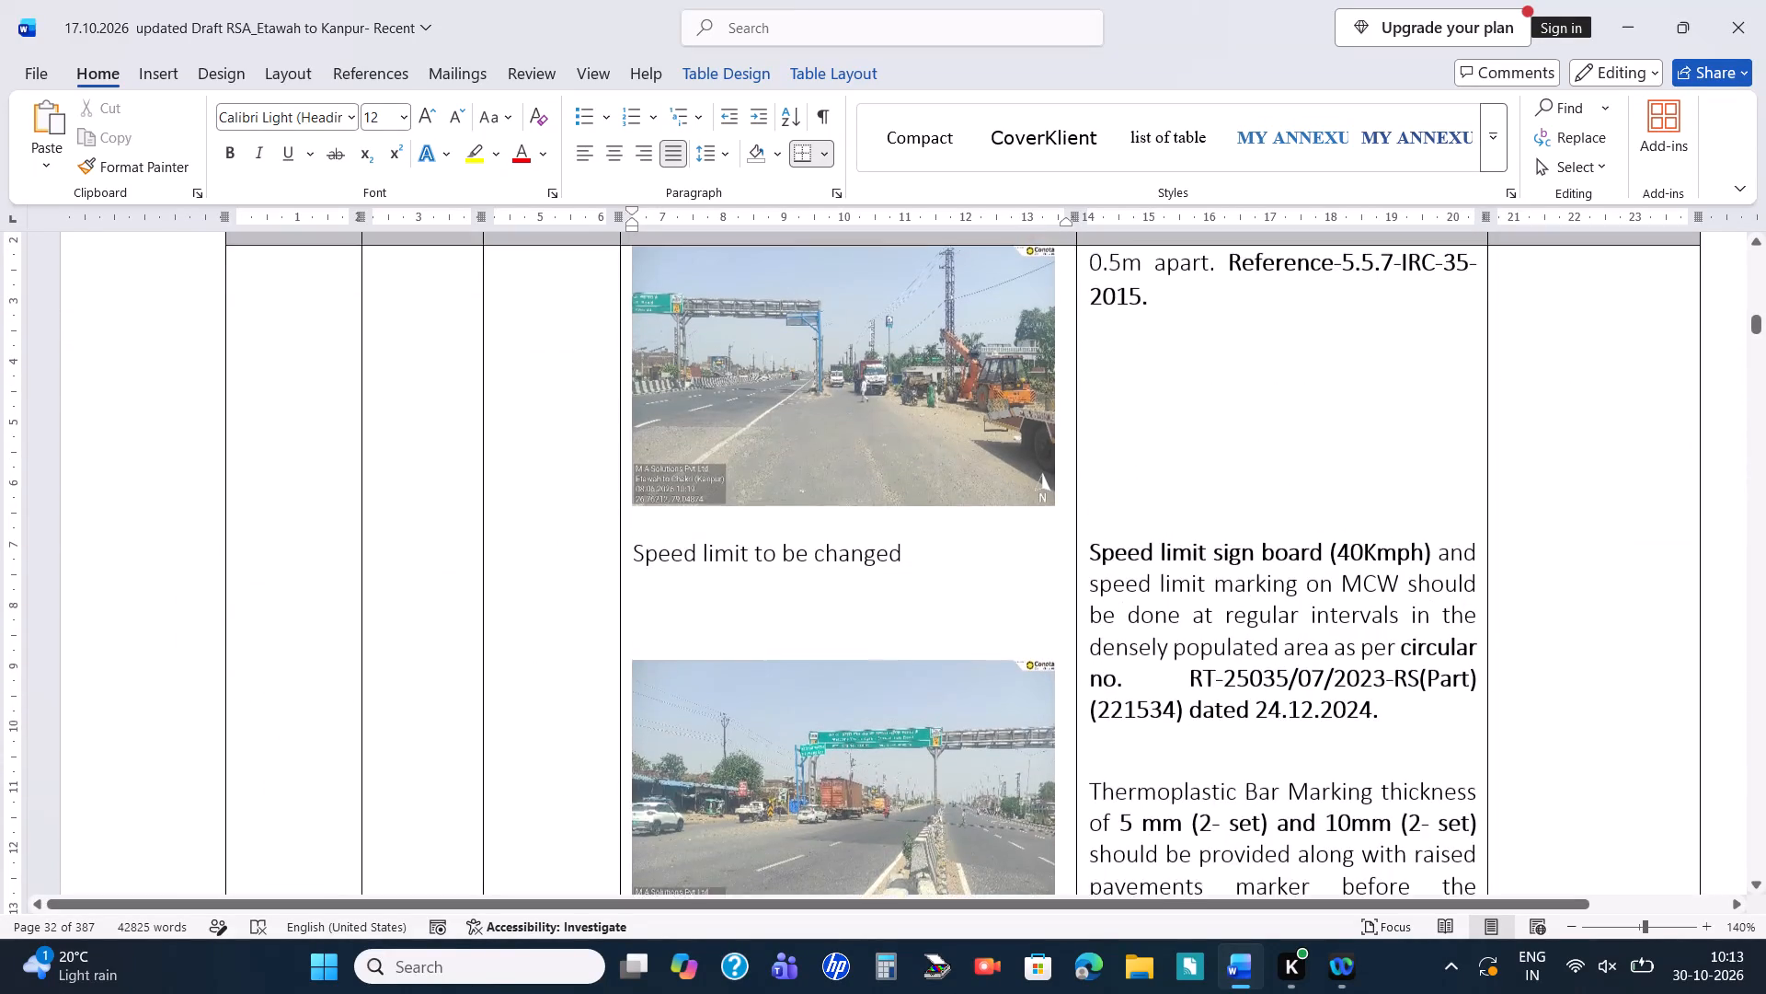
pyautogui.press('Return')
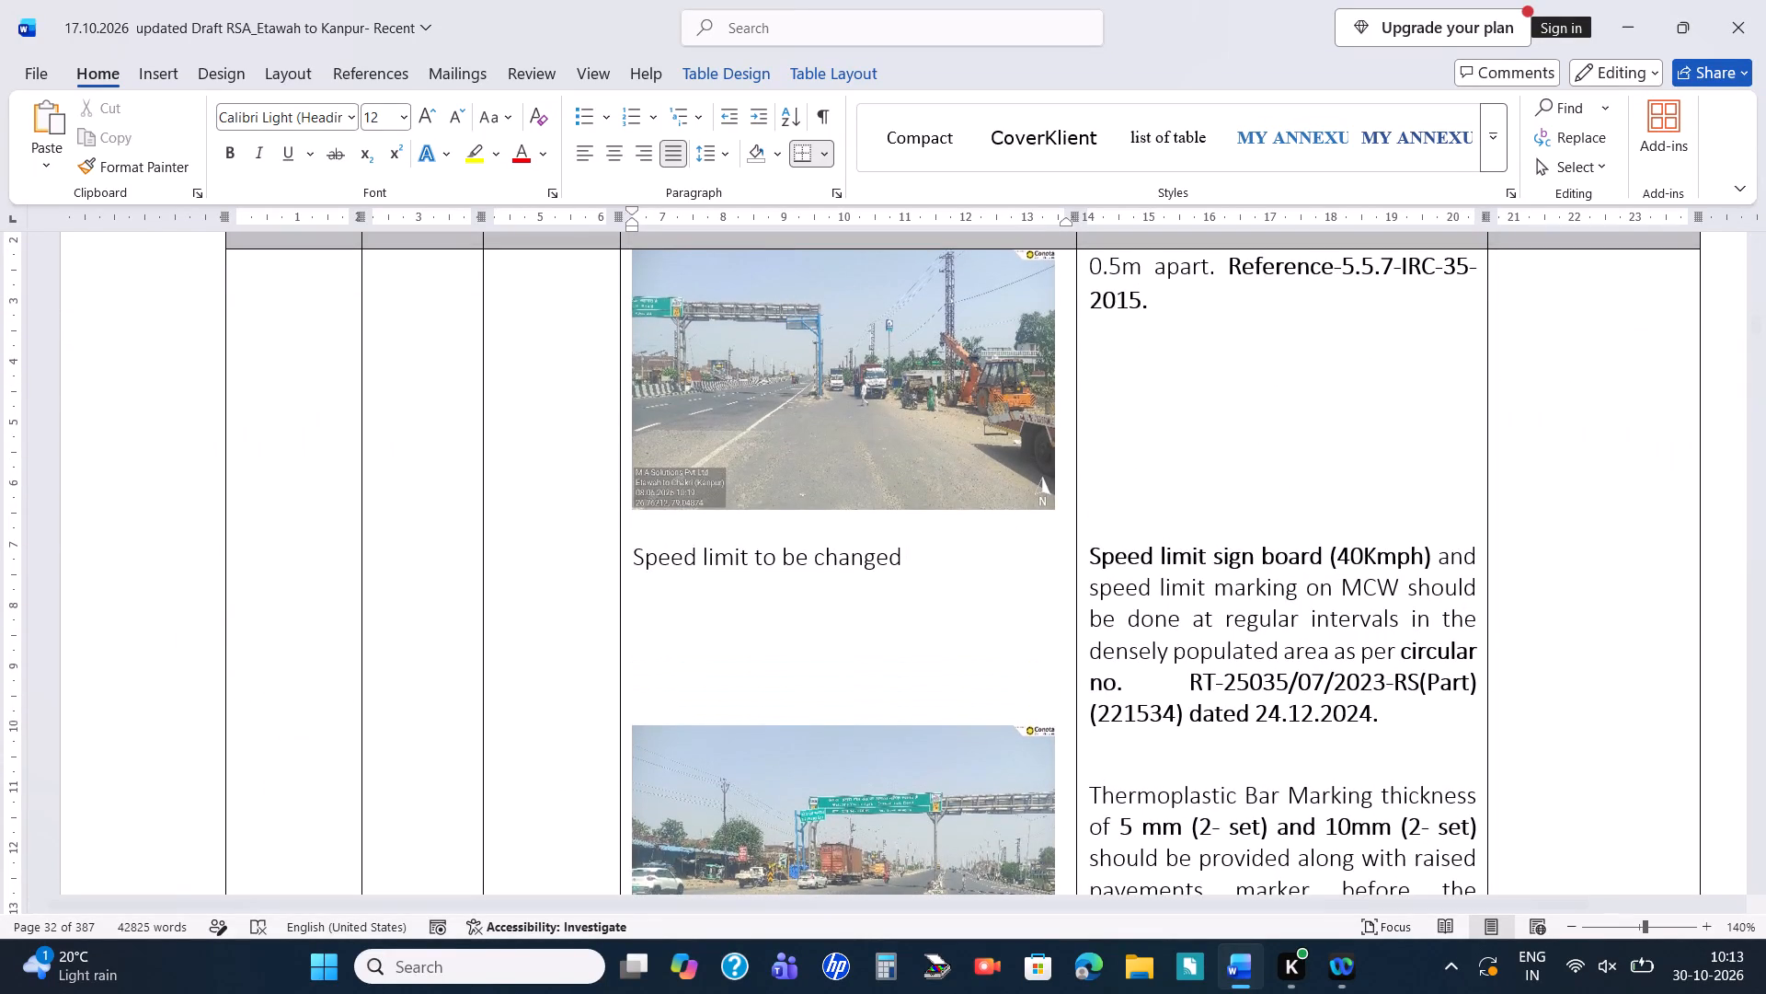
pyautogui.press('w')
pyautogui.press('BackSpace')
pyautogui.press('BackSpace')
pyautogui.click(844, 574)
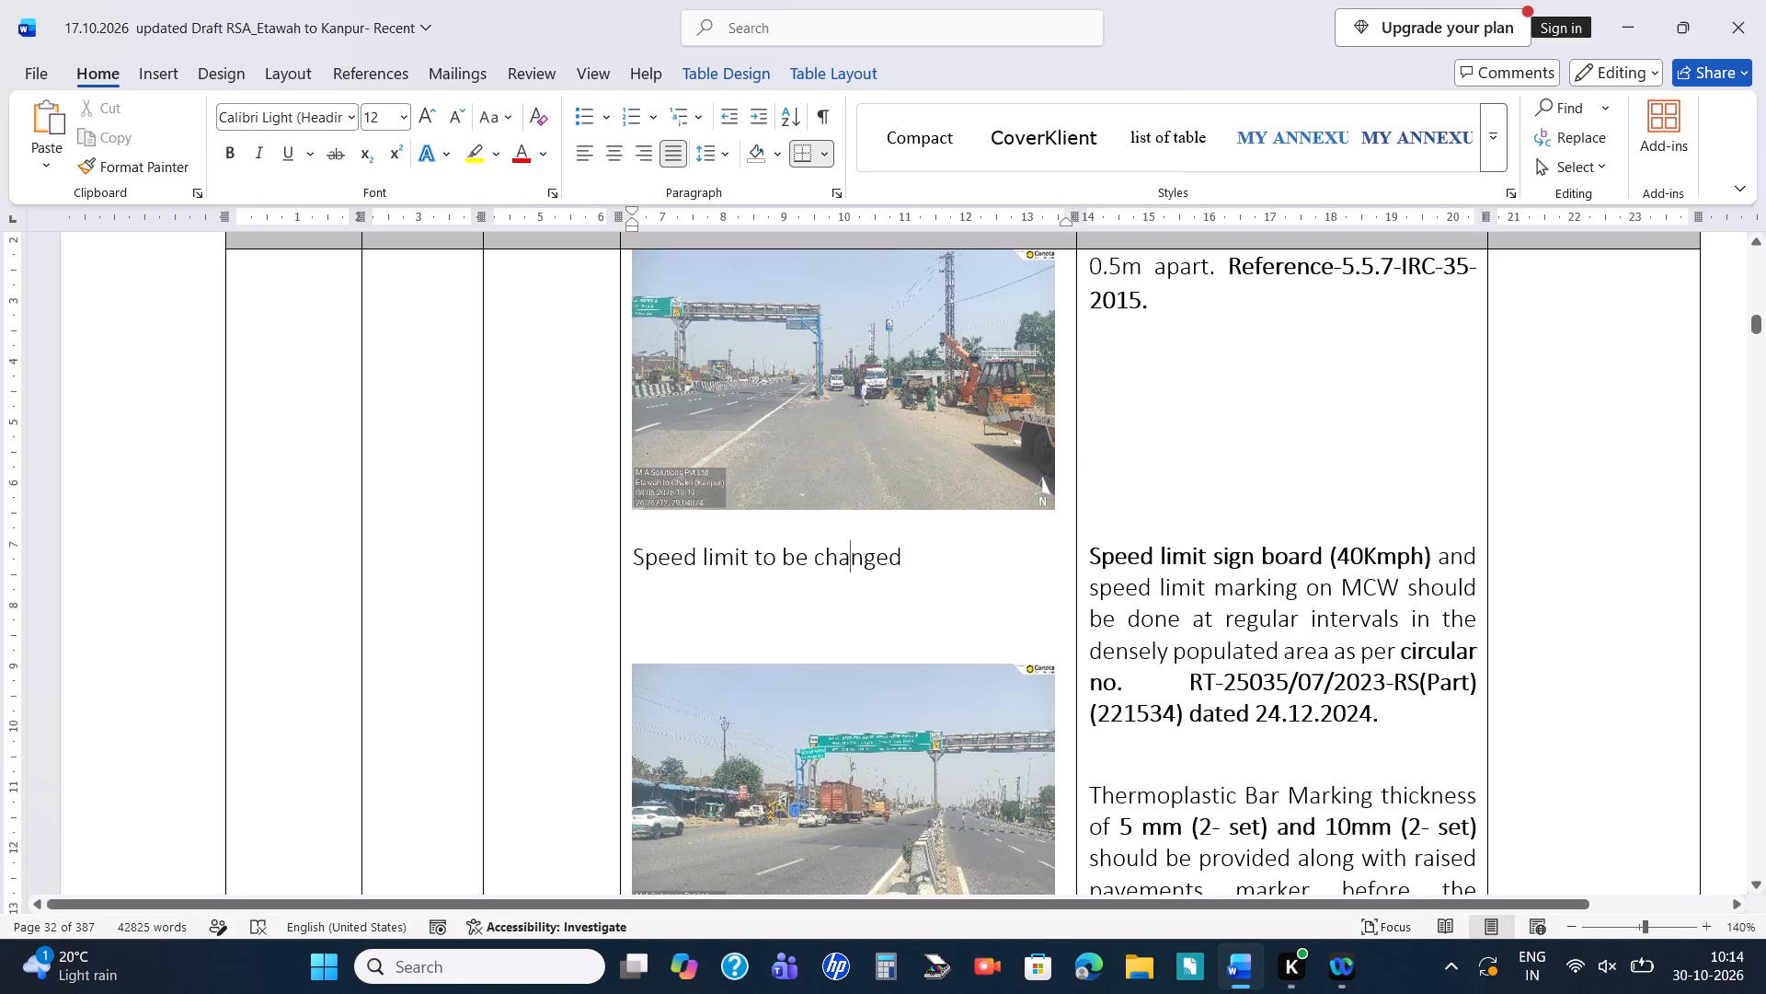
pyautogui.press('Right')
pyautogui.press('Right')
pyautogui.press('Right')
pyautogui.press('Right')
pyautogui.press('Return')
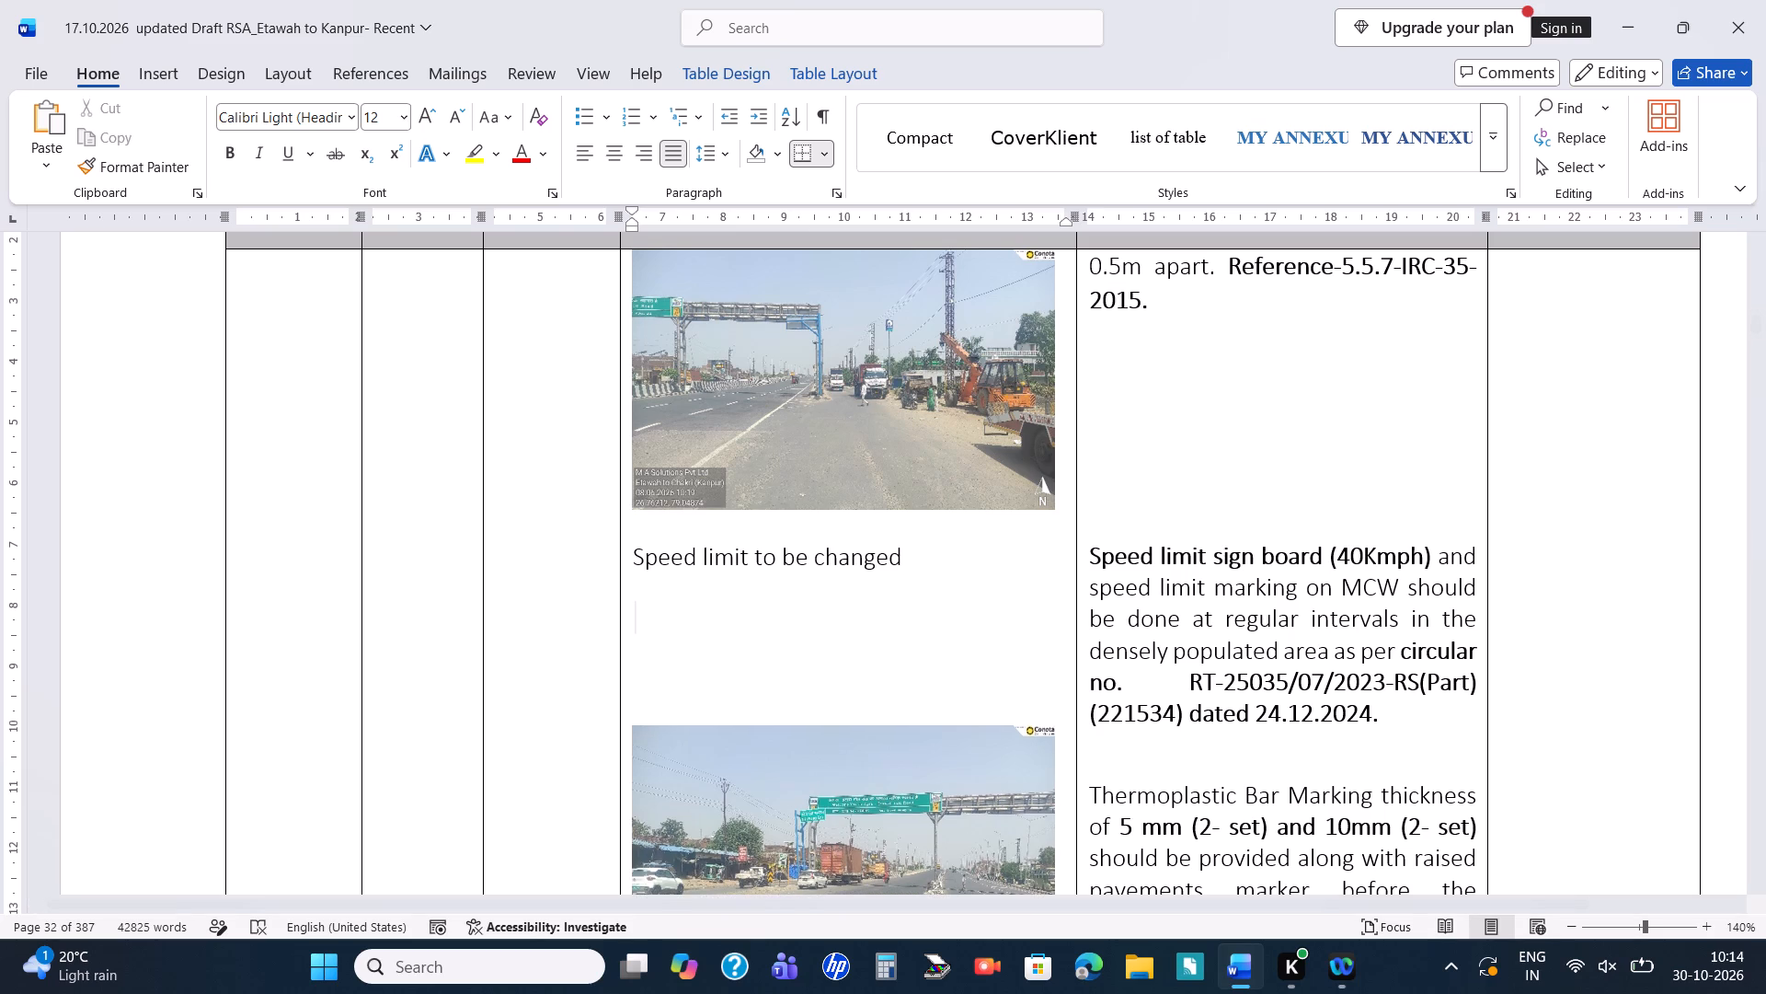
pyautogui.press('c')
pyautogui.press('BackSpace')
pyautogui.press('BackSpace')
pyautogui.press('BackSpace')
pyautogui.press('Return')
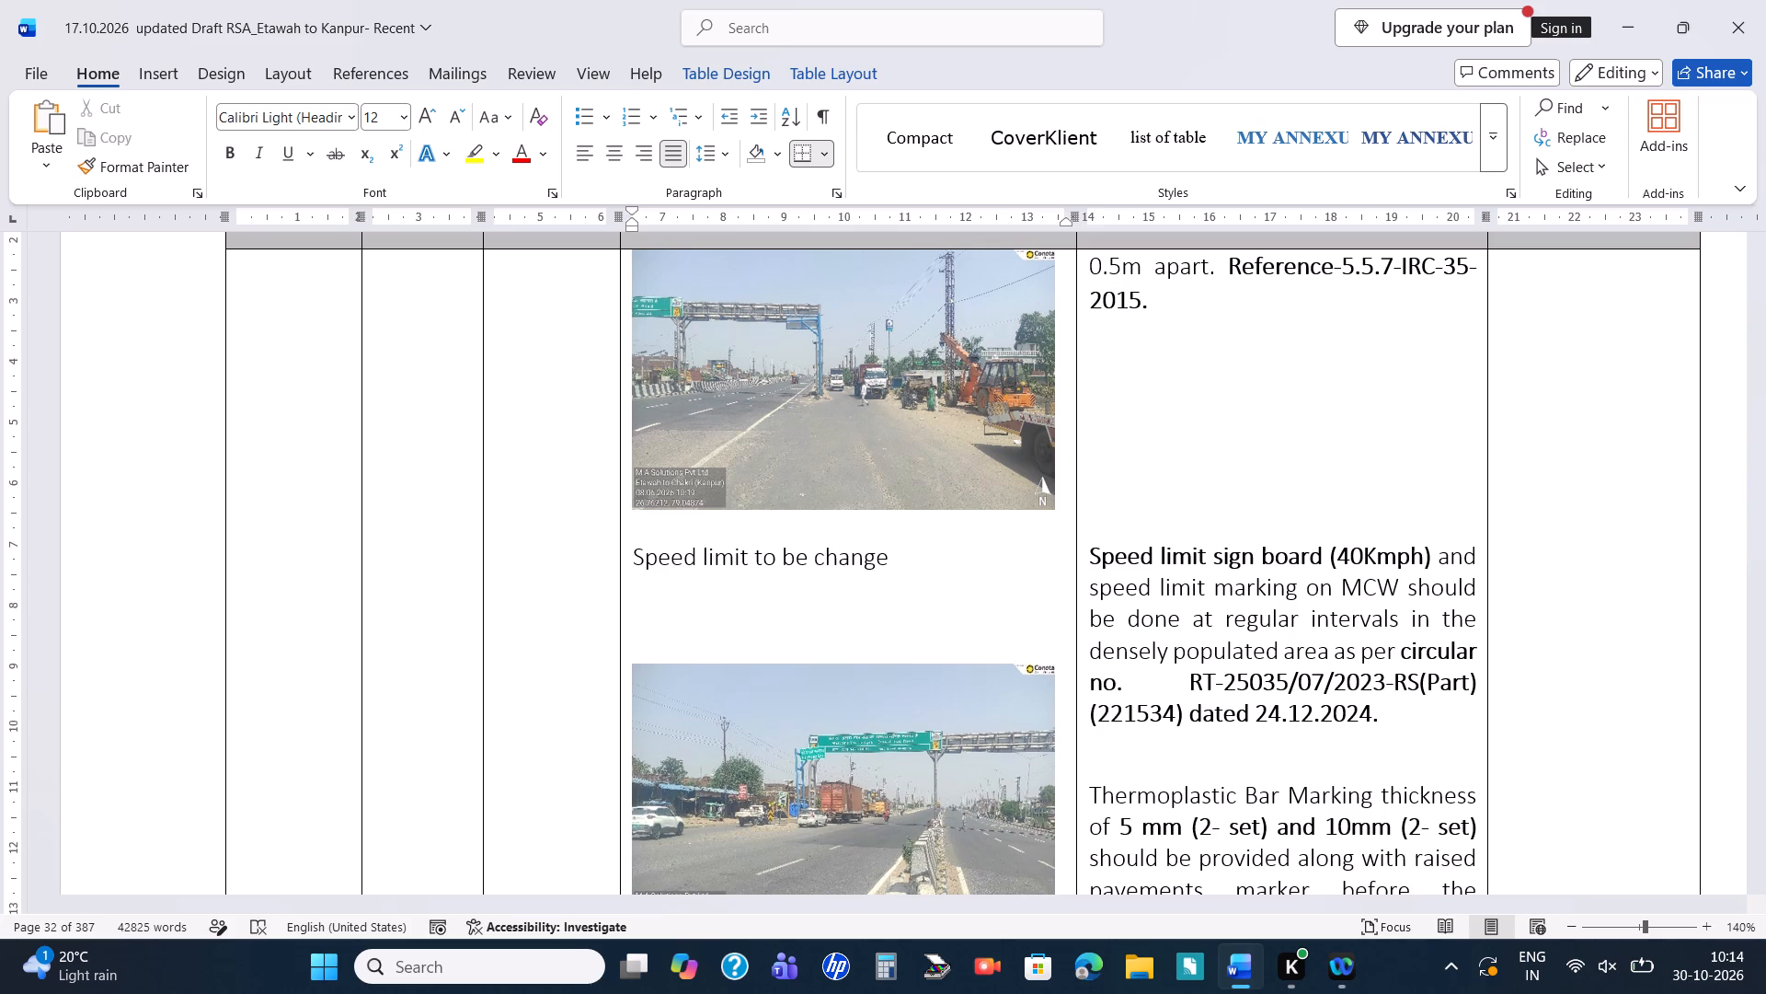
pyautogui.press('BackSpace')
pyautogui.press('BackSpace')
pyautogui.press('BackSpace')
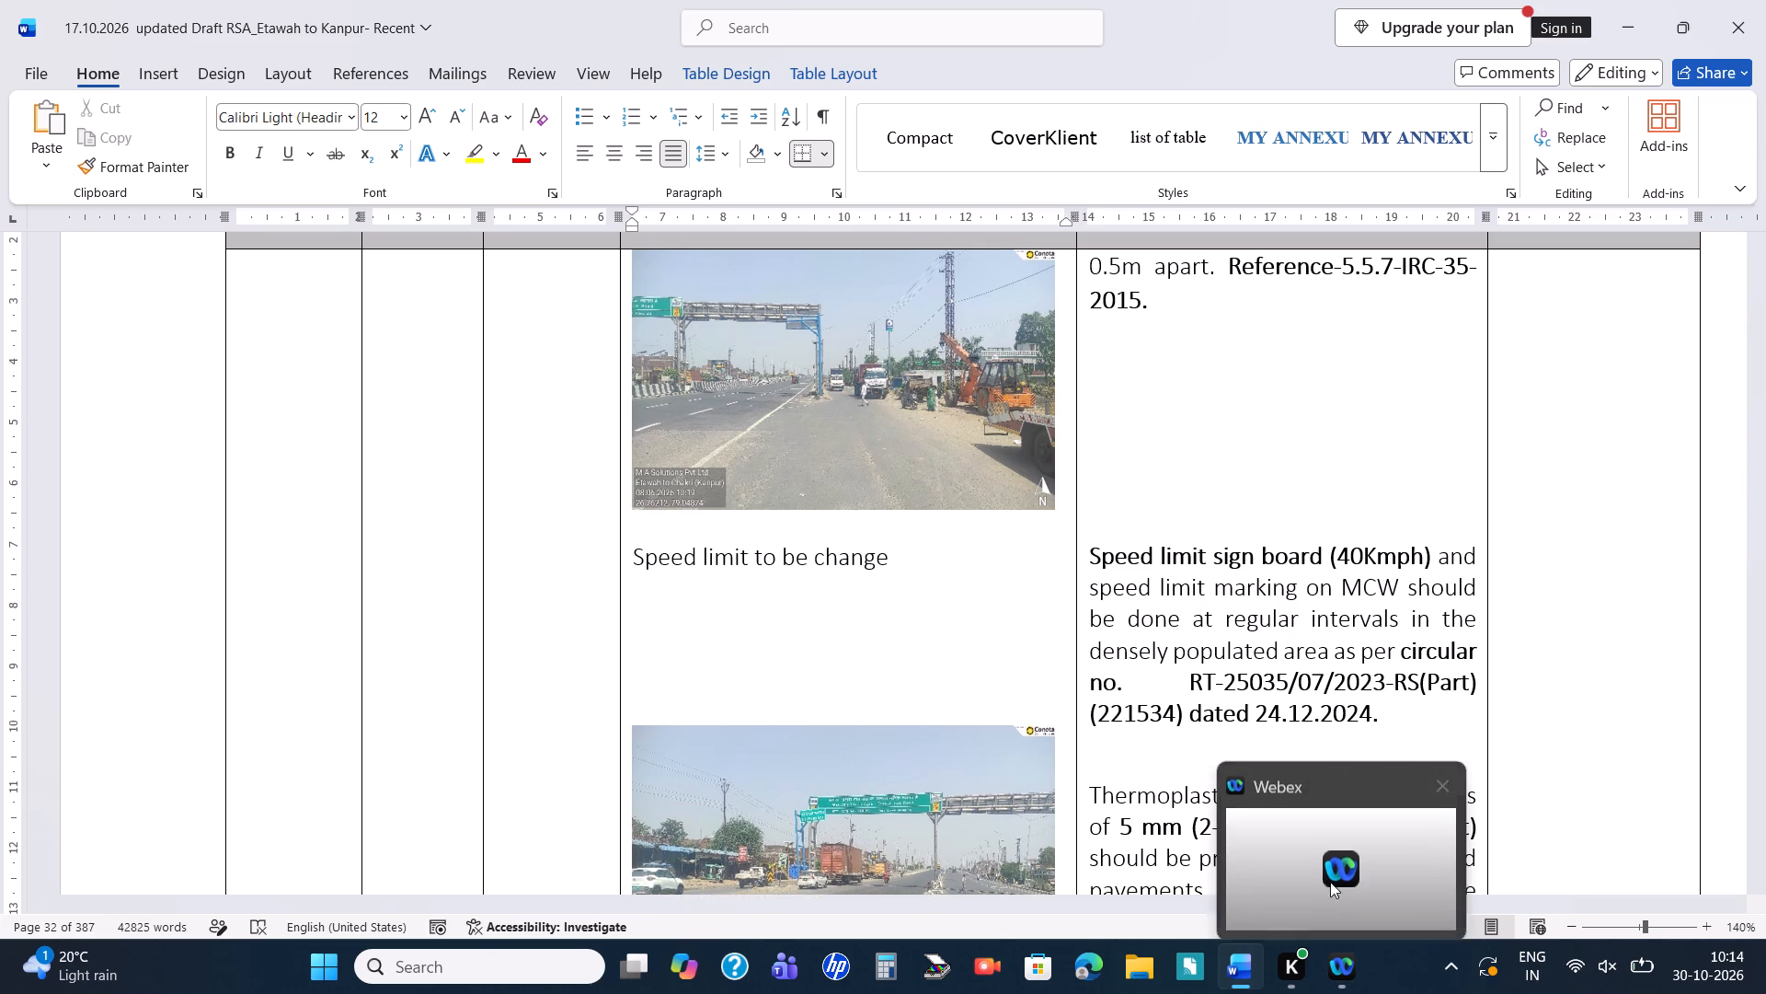
# Delete the speed limit note and the copied photo above it from beneath the chevron marking observation.
pyautogui.click(1032, 344)
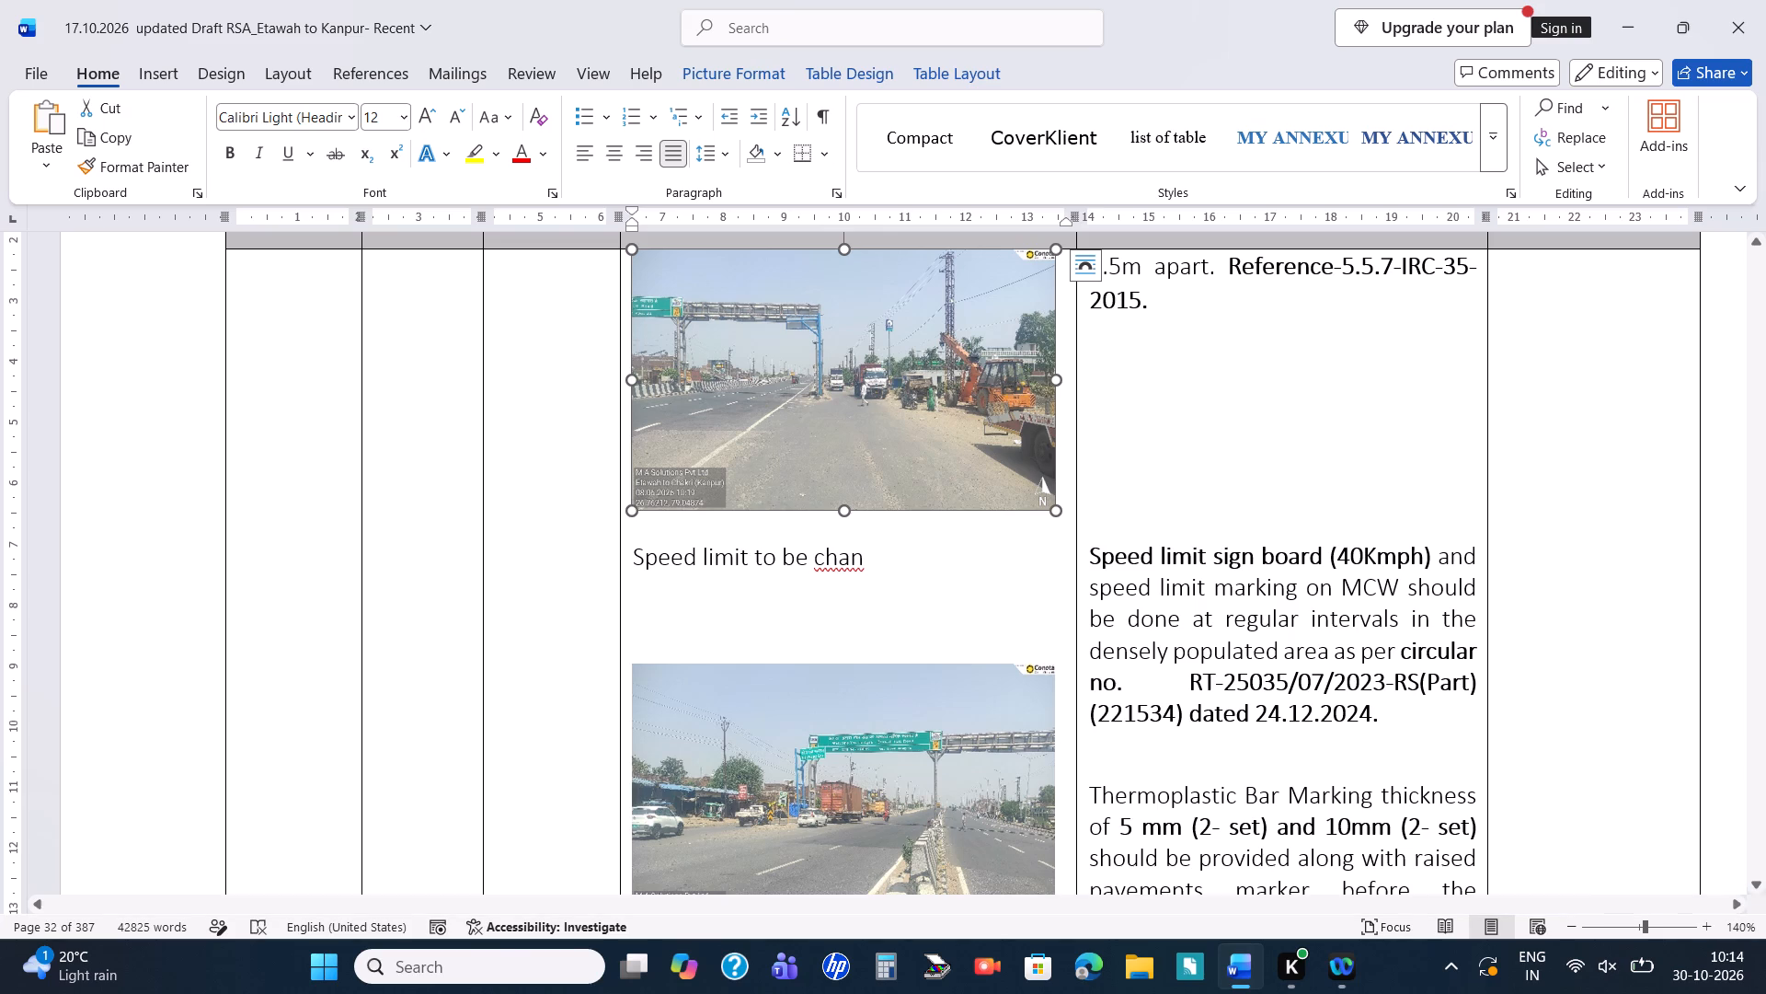
pyautogui.click(948, 544)
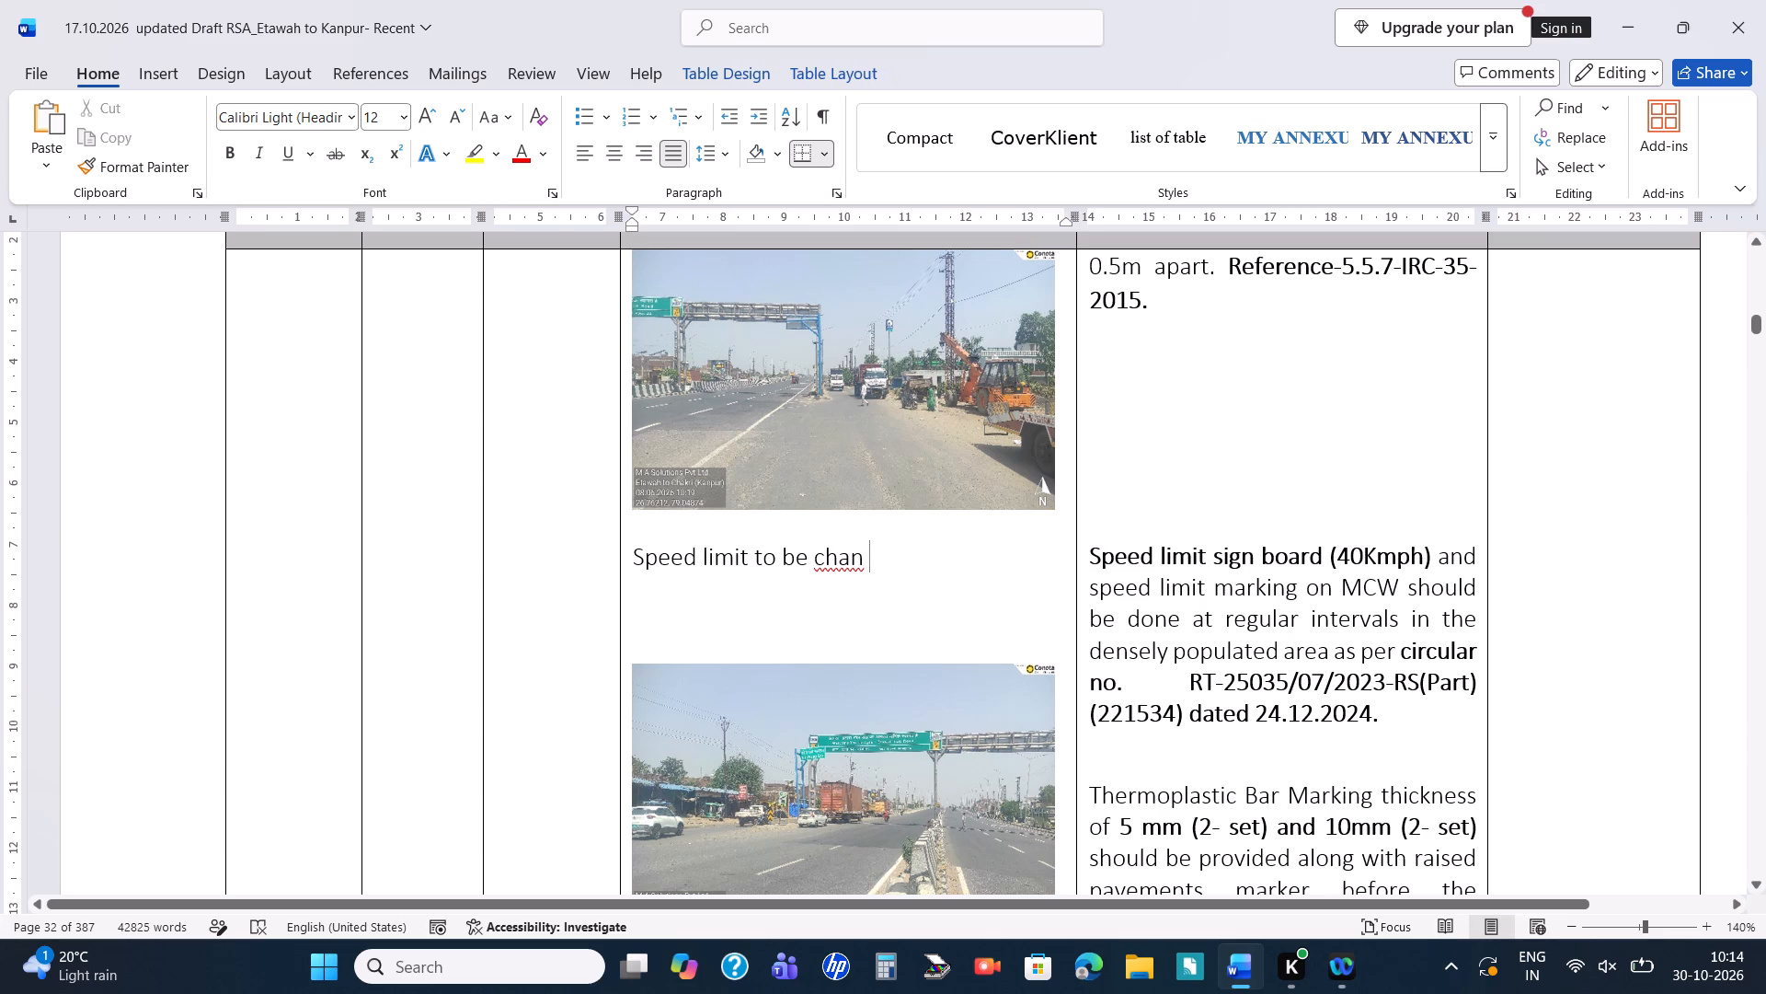
pyautogui.press('BackSpace')
pyautogui.press('BackSpace')
pyautogui.press('BackSpace')
pyautogui.press('BackSpace')
pyautogui.press('BackSpace')
pyautogui.press('BackSpace')
pyautogui.press('BackSpace')
pyautogui.press('BackSpace')
pyautogui.press('BackSpace')
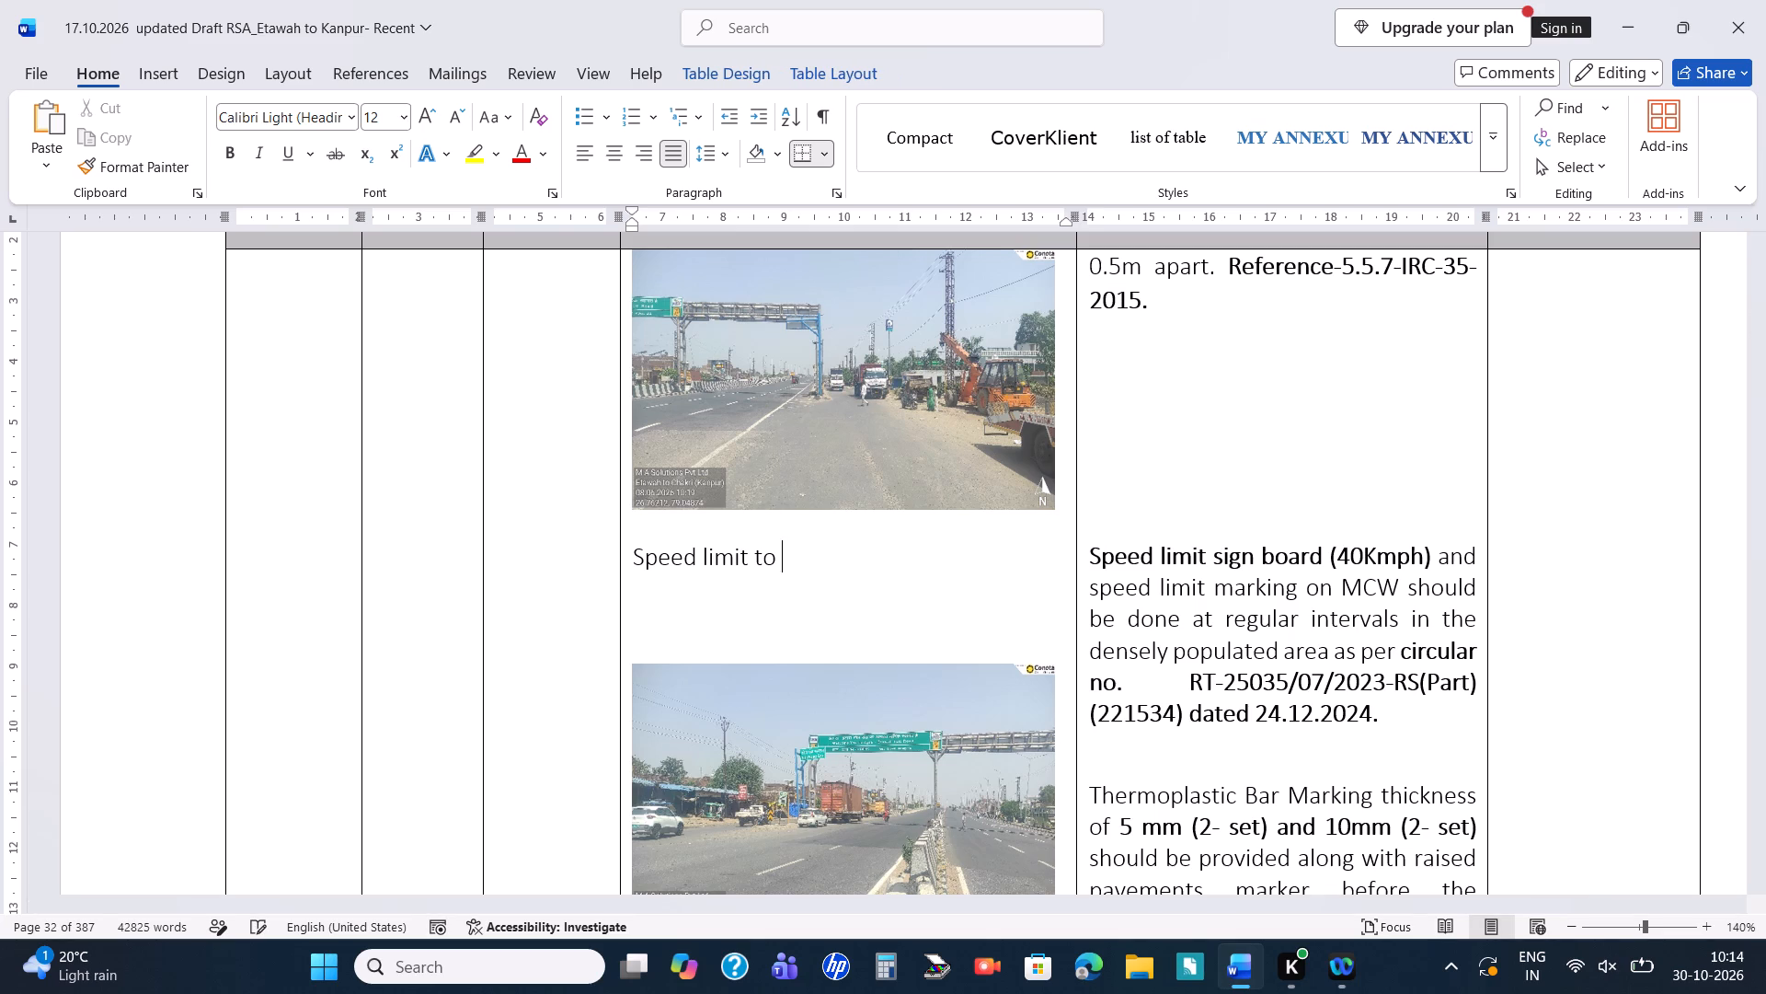
pyautogui.press('BackSpace')
pyautogui.press('BackSpace')
pyautogui.press('BackSpace')
pyautogui.press('BackSpace')
pyautogui.press('BackSpace')
pyautogui.press('BackSpace')
pyautogui.press('BackSpace')
pyautogui.press('BackSpace')
pyautogui.press('BackSpace')
pyautogui.press('BackSpace')
pyautogui.press('BackSpace')
pyautogui.press('BackSpace')
pyautogui.press('BackSpace')
pyautogui.press('BackSpace')
pyautogui.press('BackSpace')
pyautogui.press('BackSpace')
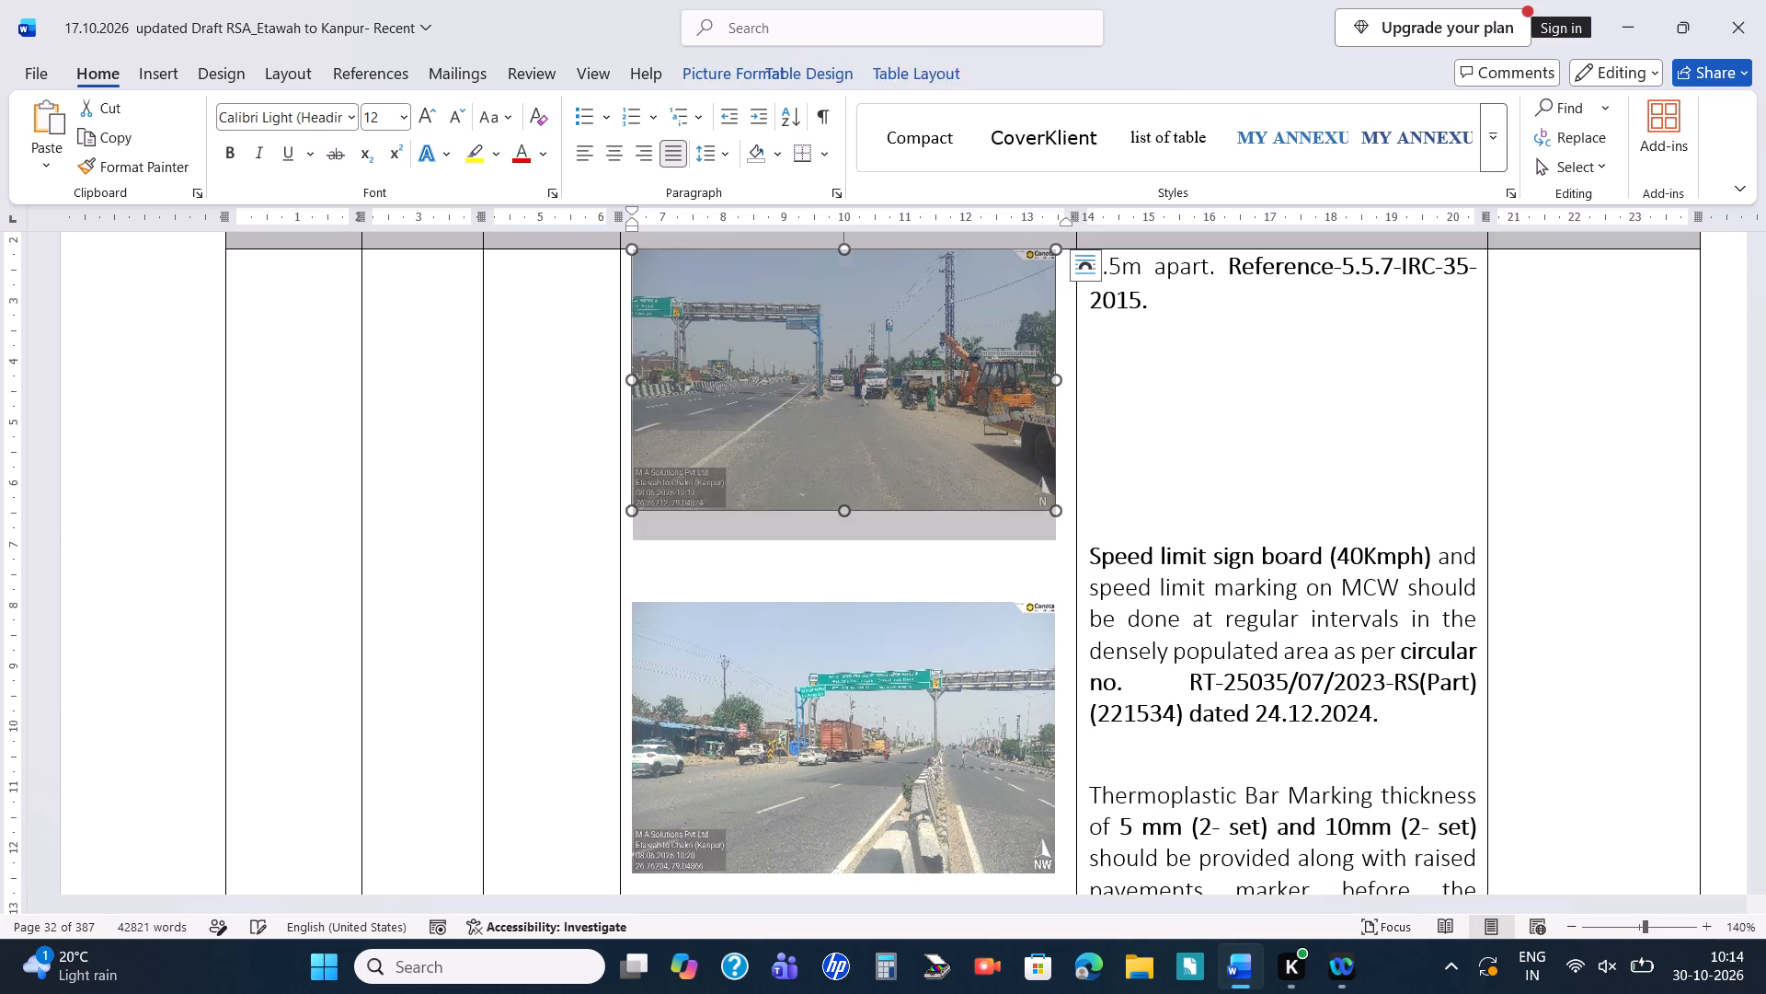
pyautogui.press('BackSpace')
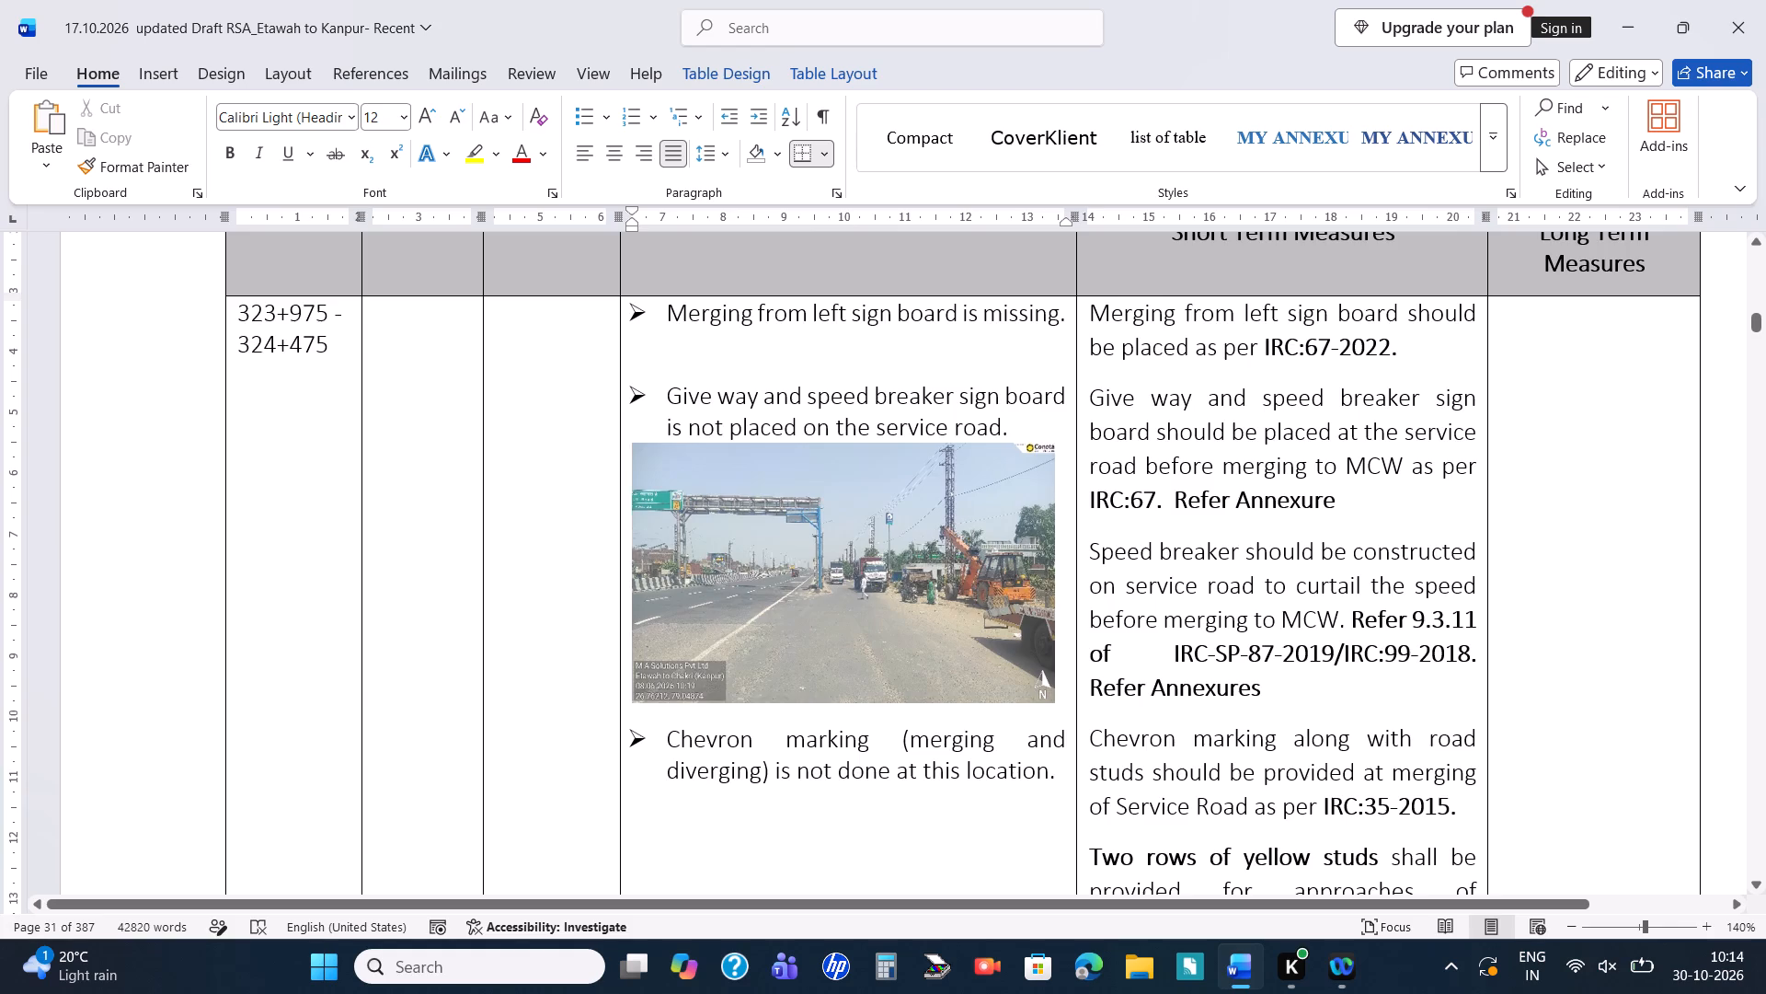
# Copy the photo above the Crash Prone area observation and paste it alongside in Short Term Measures in place of blank lines.
pyautogui.scroll(-1, 867, 661)
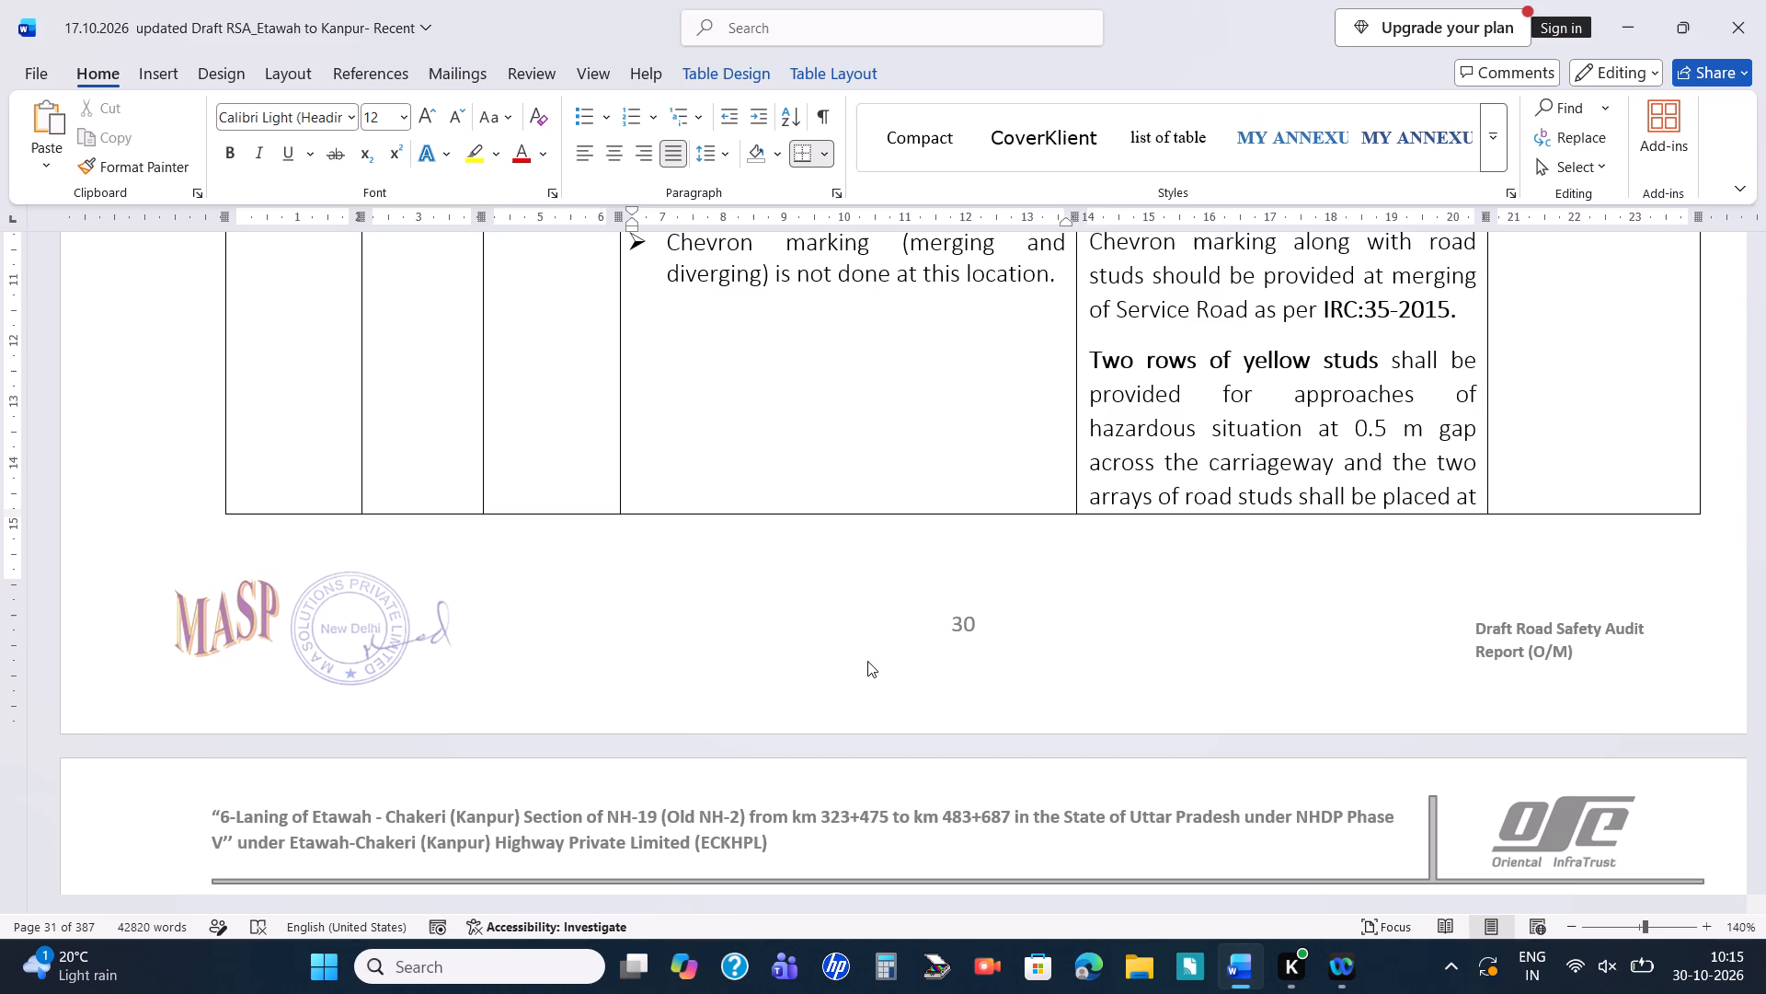
pyautogui.scroll(-1, 867, 661)
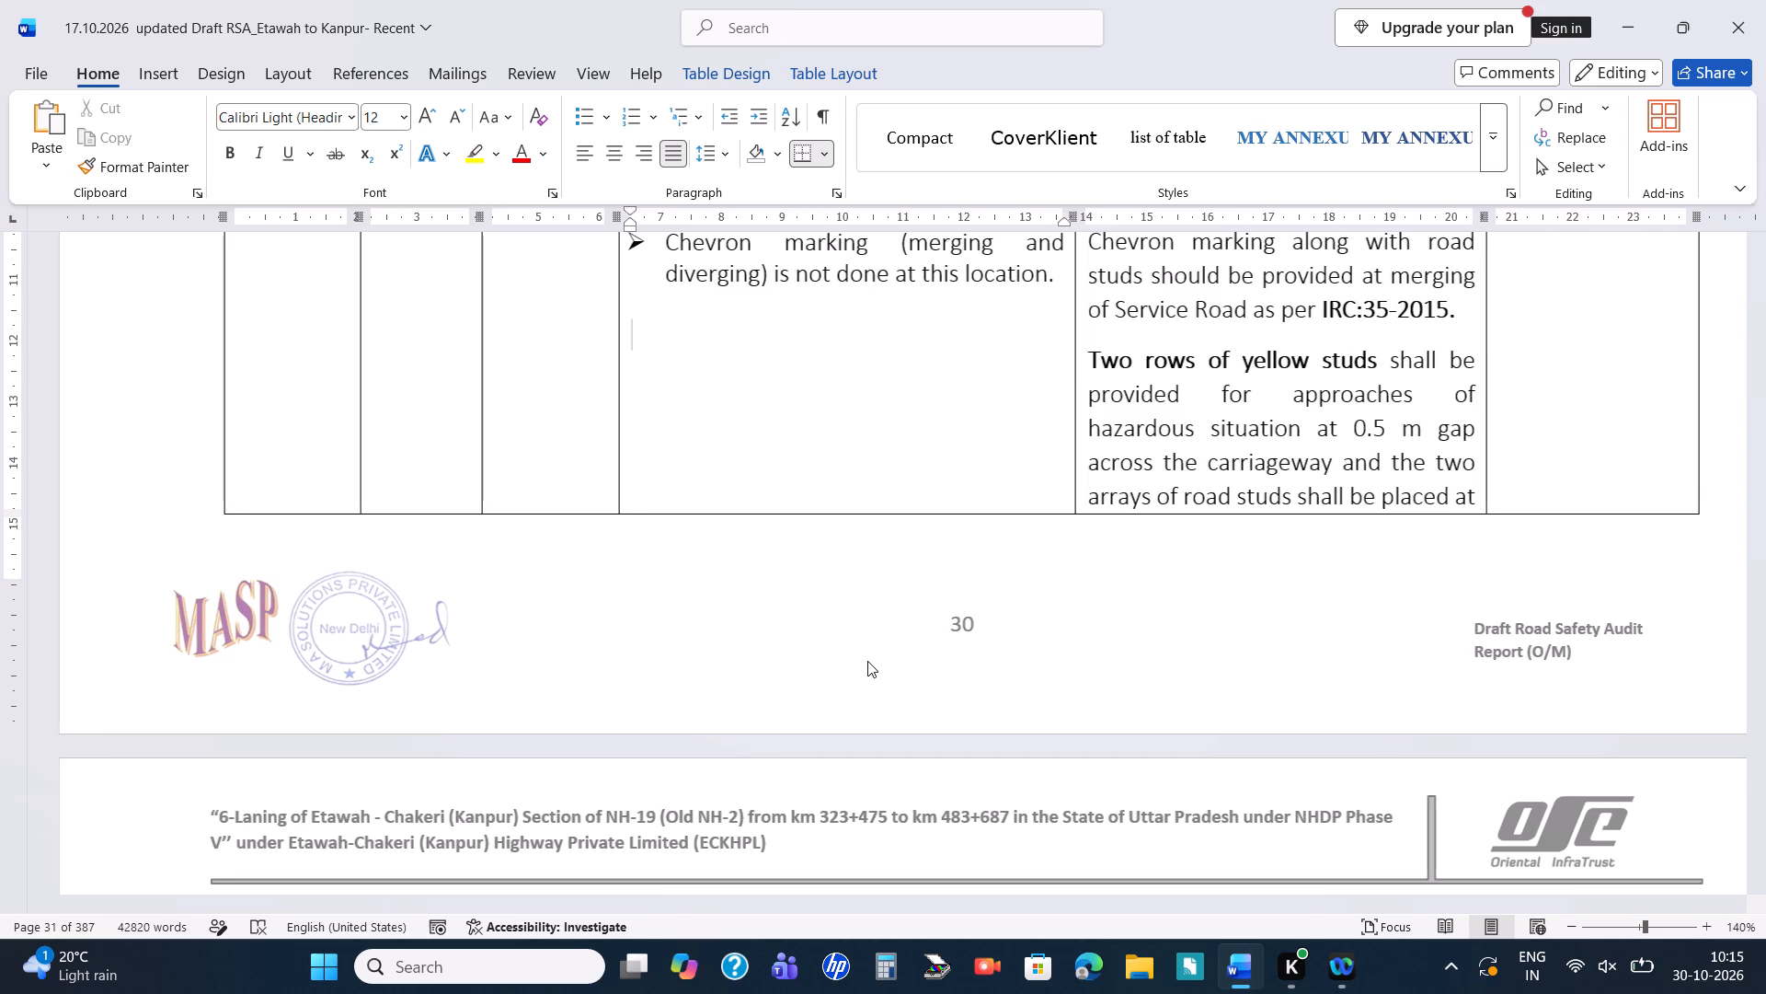
pyautogui.scroll(-1, 867, 661)
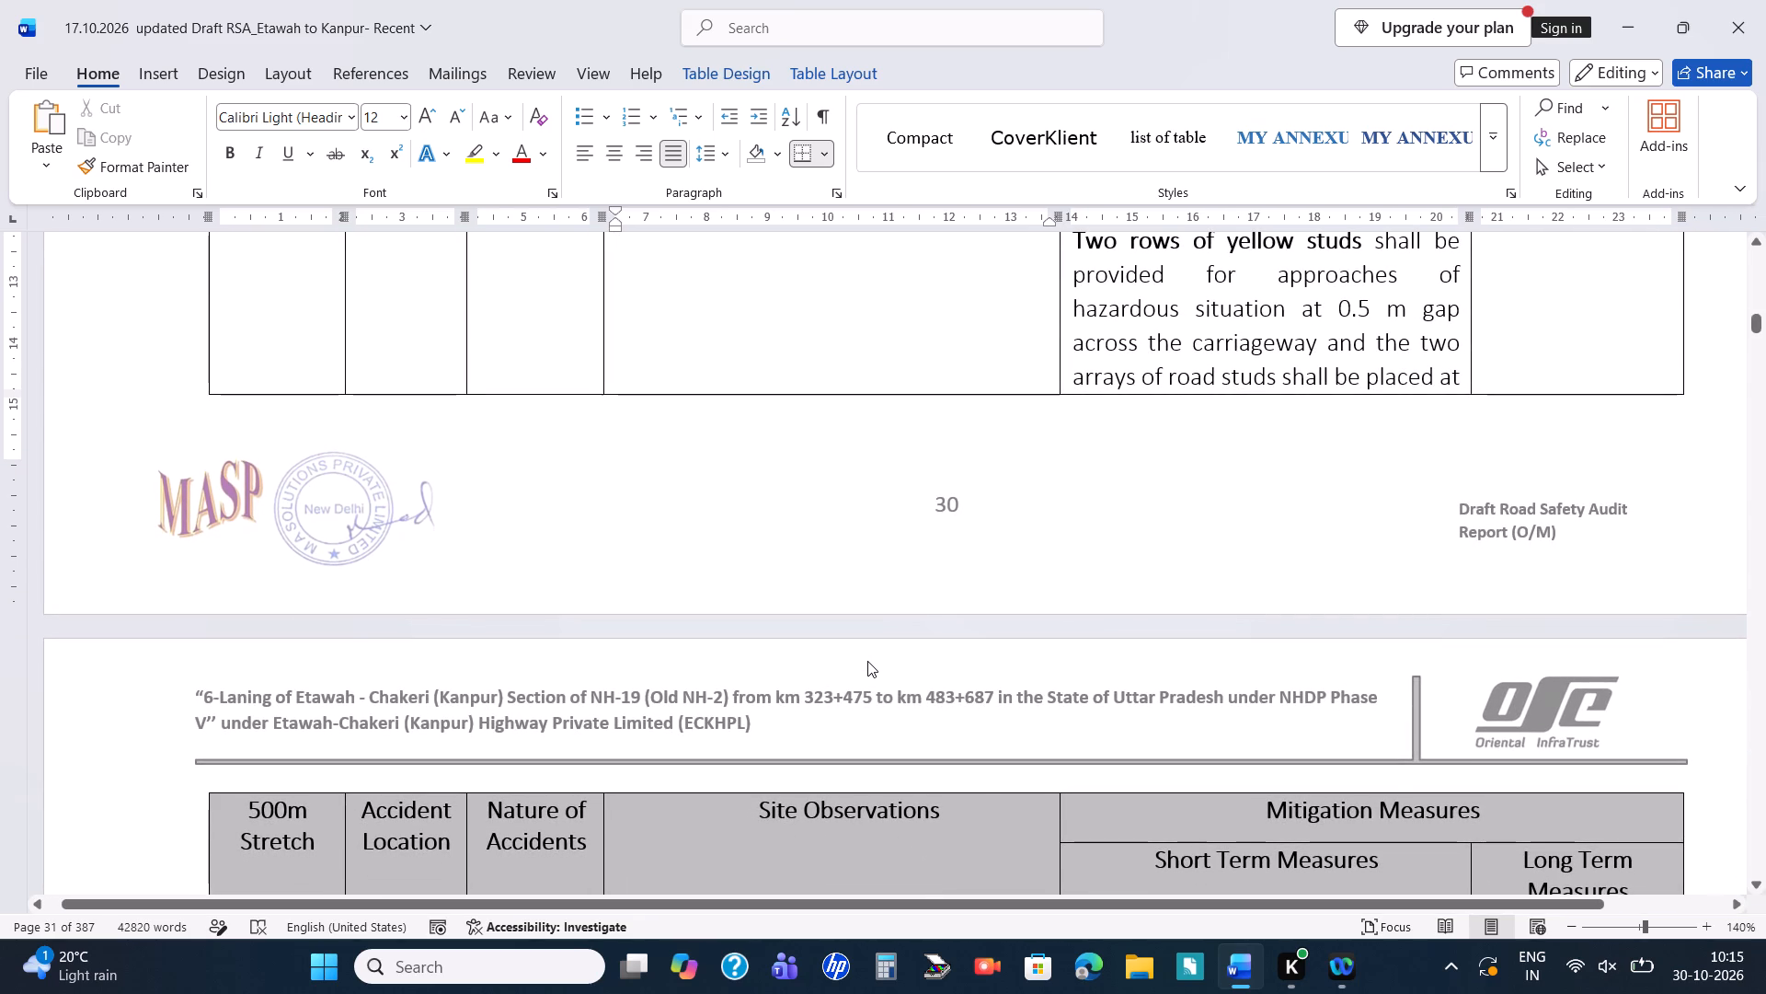
pyautogui.scroll(-3, 867, 661)
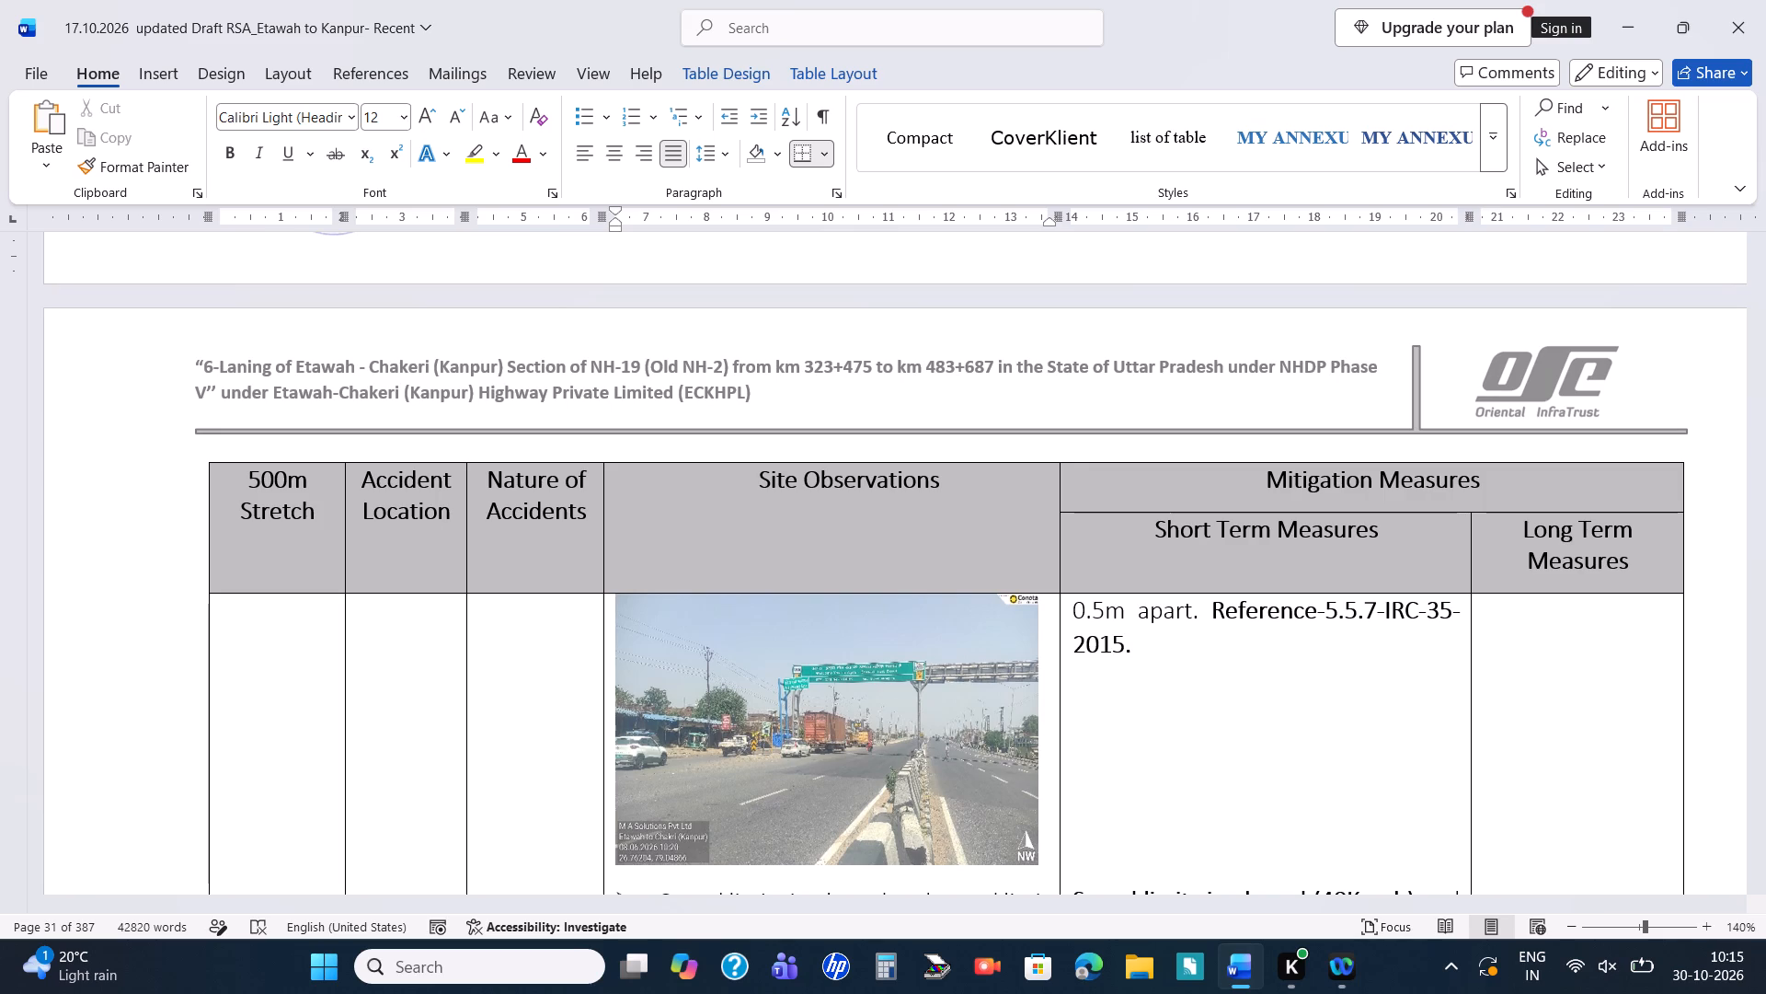
pyautogui.scroll(-5, 867, 661)
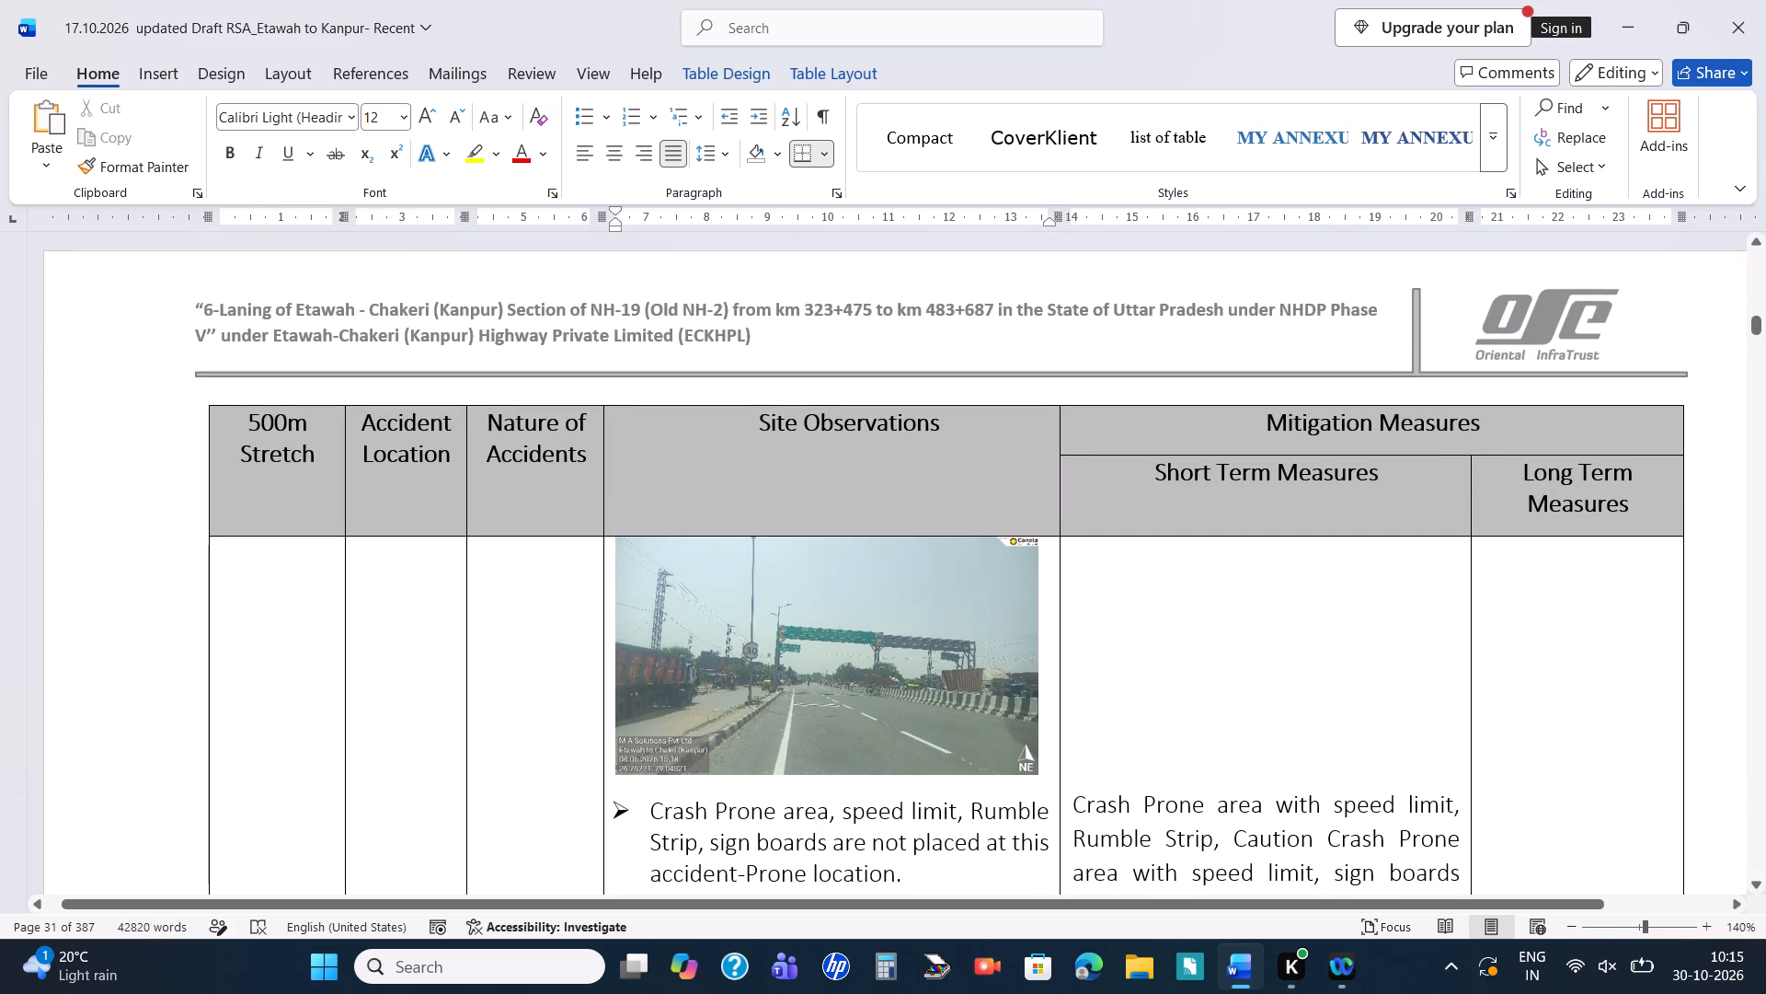
pyautogui.click(1091, 785)
pyautogui.click(879, 660)
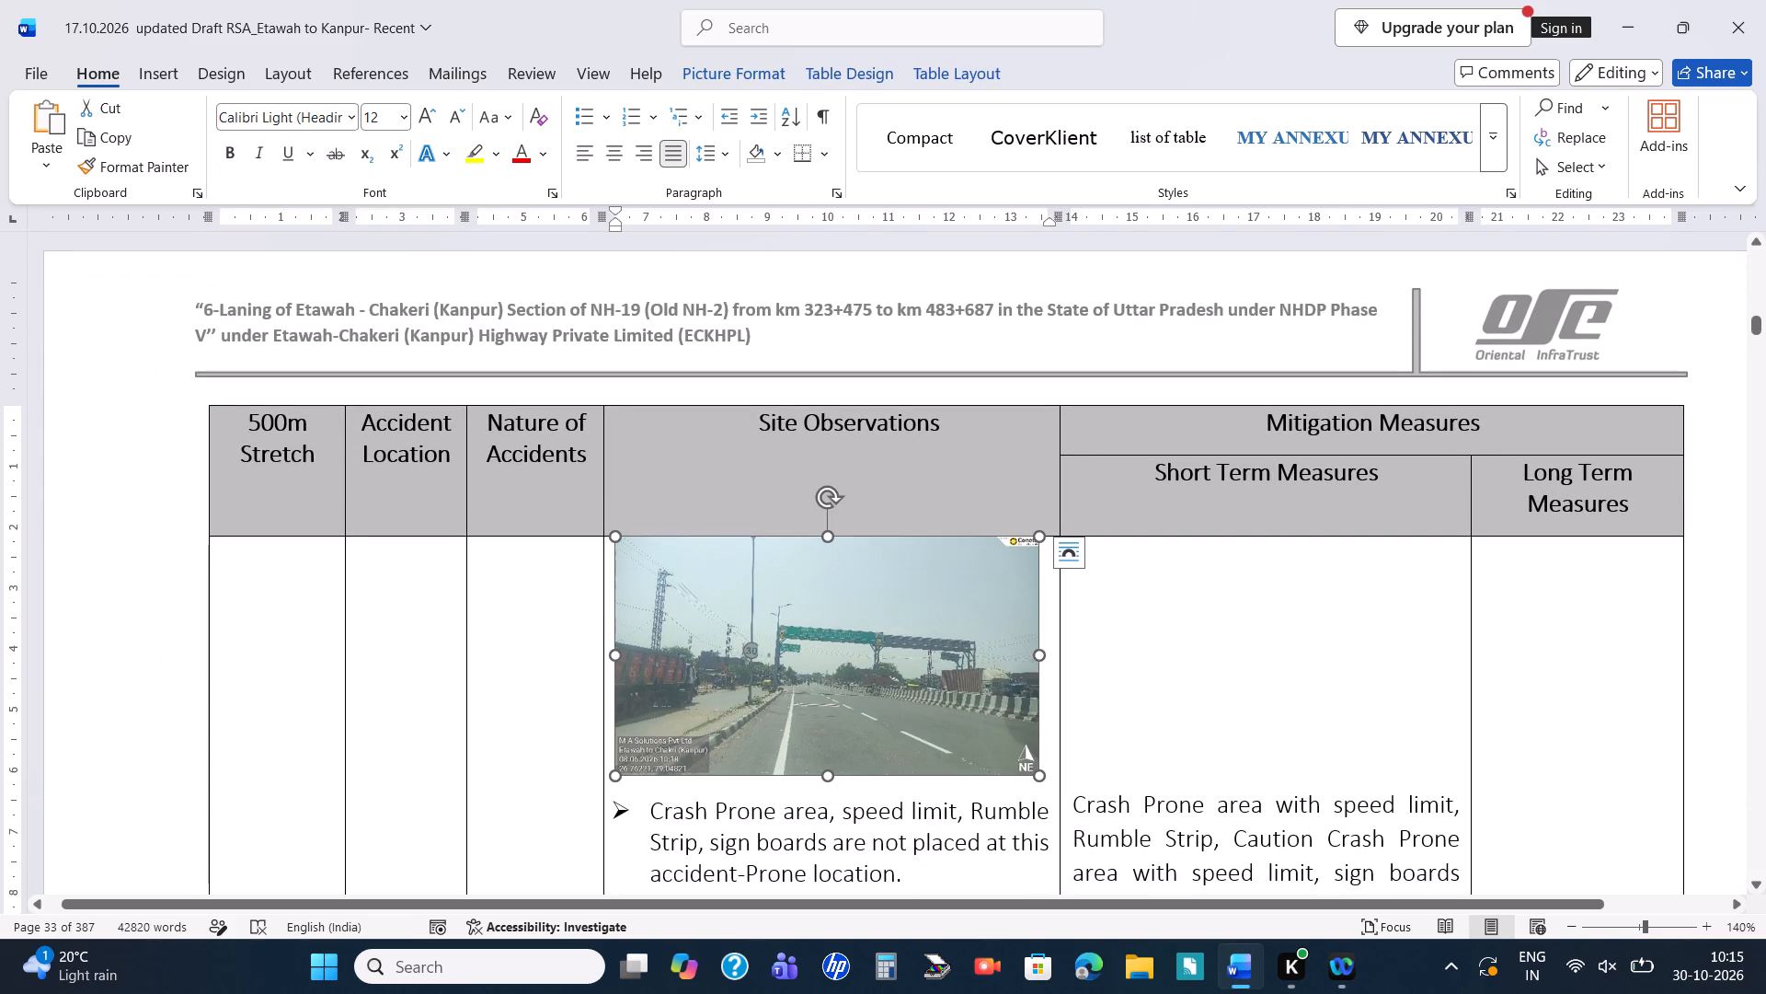
pyautogui.hotkey('ctrl', 'c')
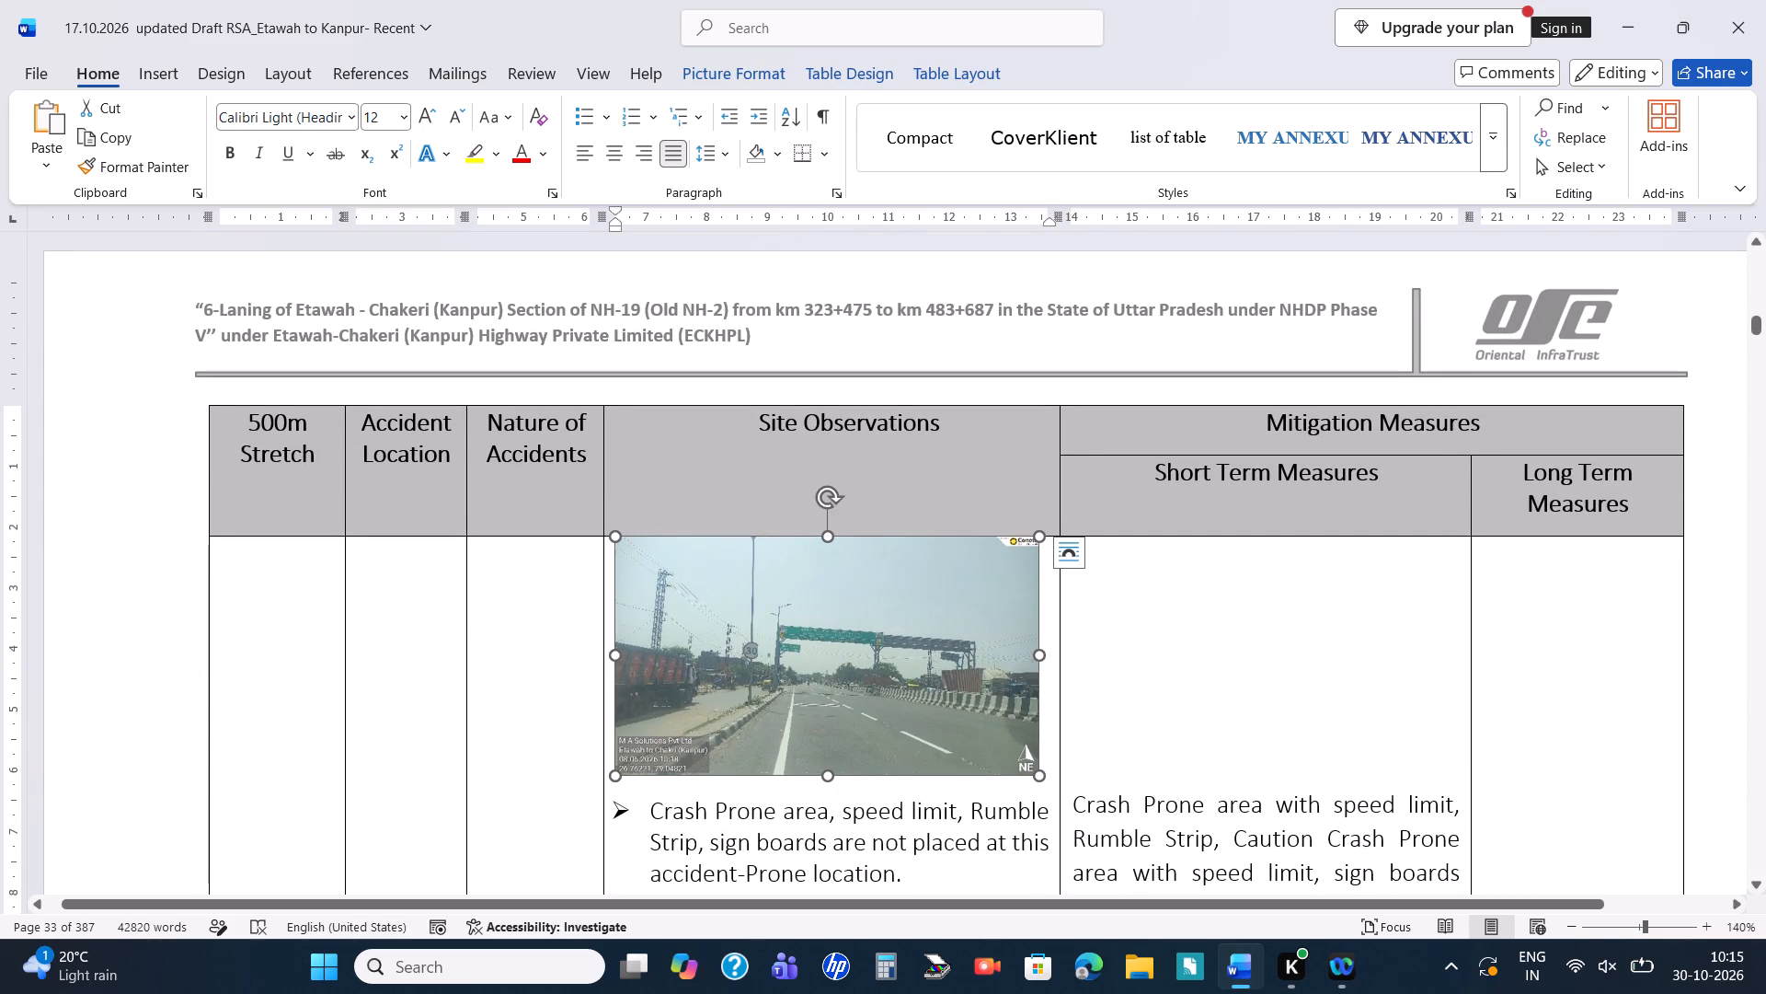
pyautogui.click(1240, 618)
pyautogui.press('BackSpace')
pyautogui.press('BackSpace')
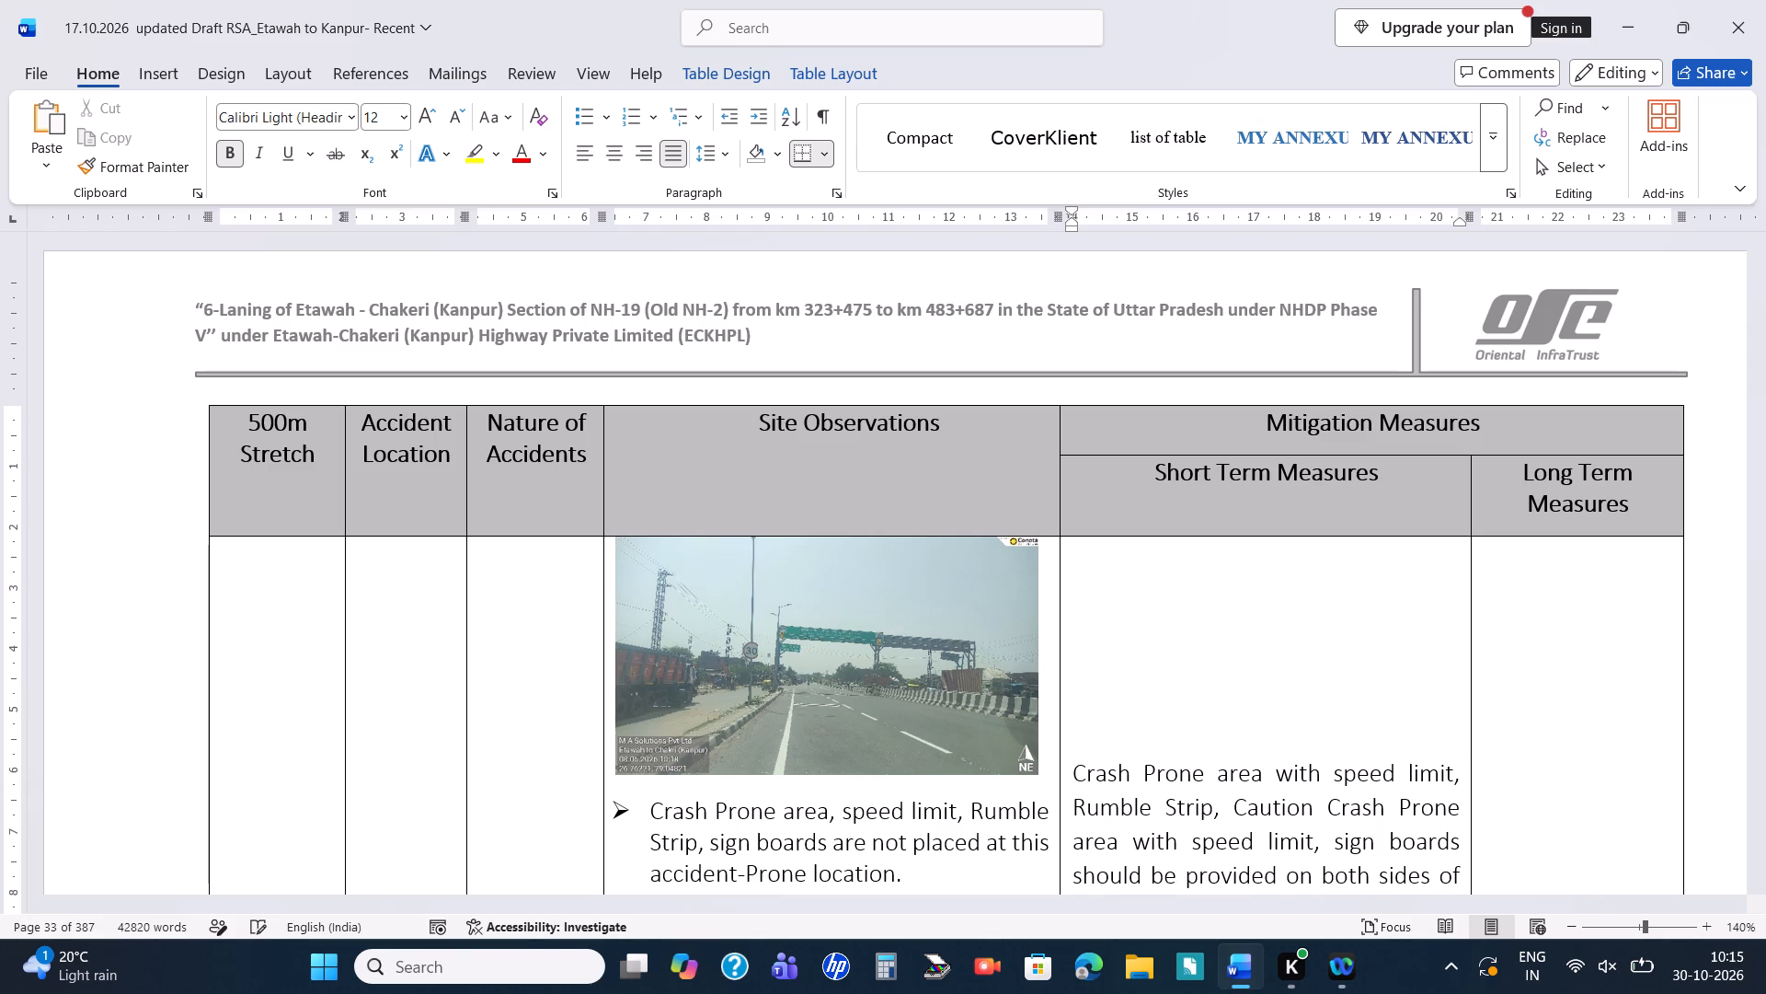
pyautogui.hotkey('ctrl', 'v')
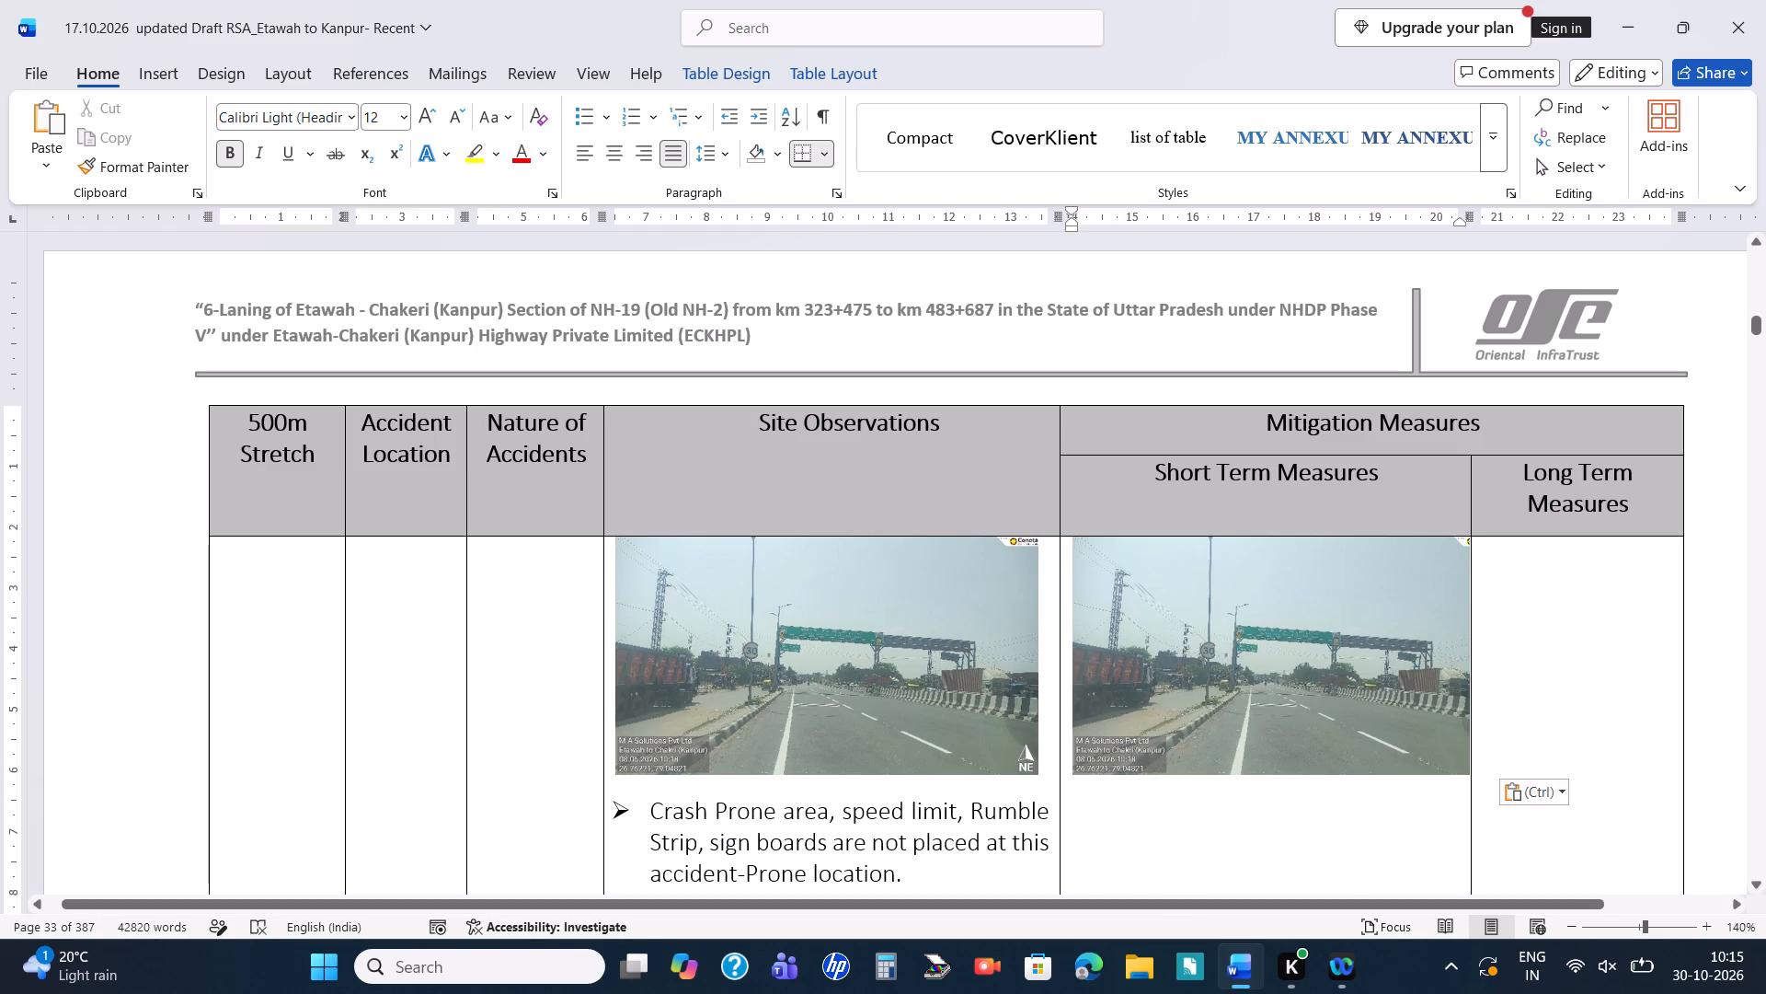
# Remove the extra blank lines between the pasted photo and the Crash Prone area recommendation in Short Term Measures, keeping one.
pyautogui.scroll(-1, 1197, 856)
pyautogui.tripleClick(1204, 453)
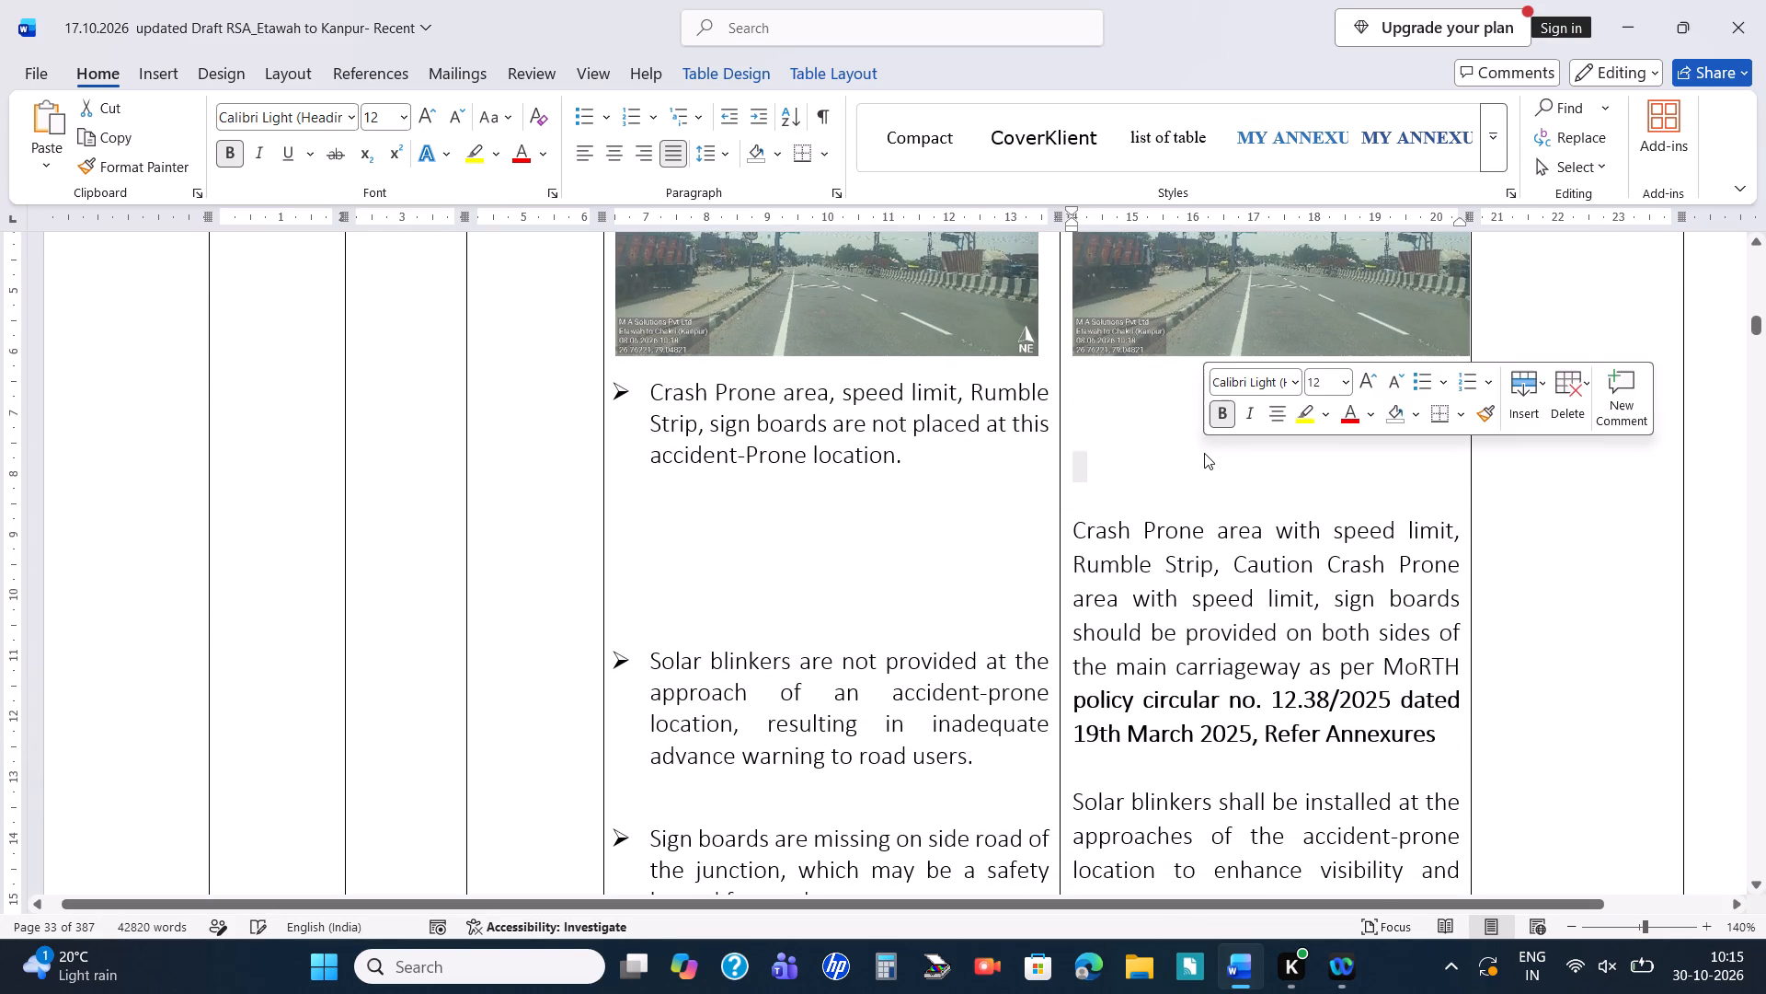
pyautogui.press('BackSpace')
pyautogui.press('BackSpace')
pyautogui.press('BackSpace')
pyautogui.press('BackSpace')
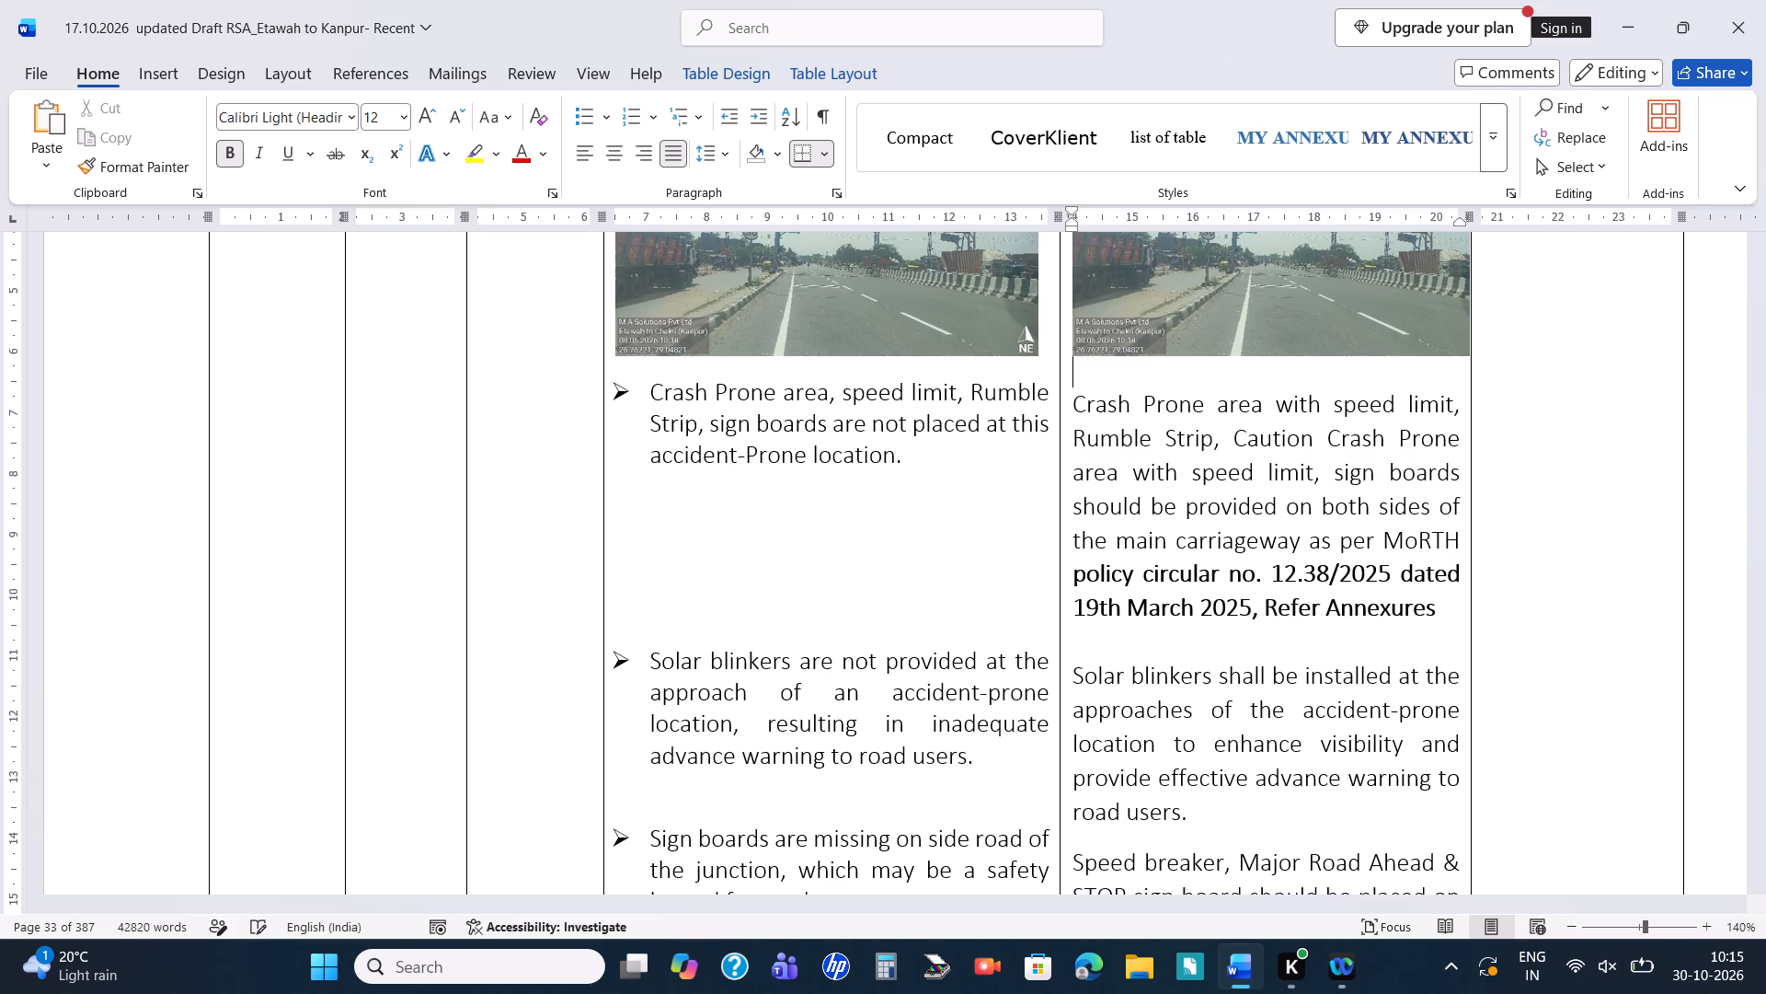
pyautogui.press('BackSpace')
pyautogui.press('Return')
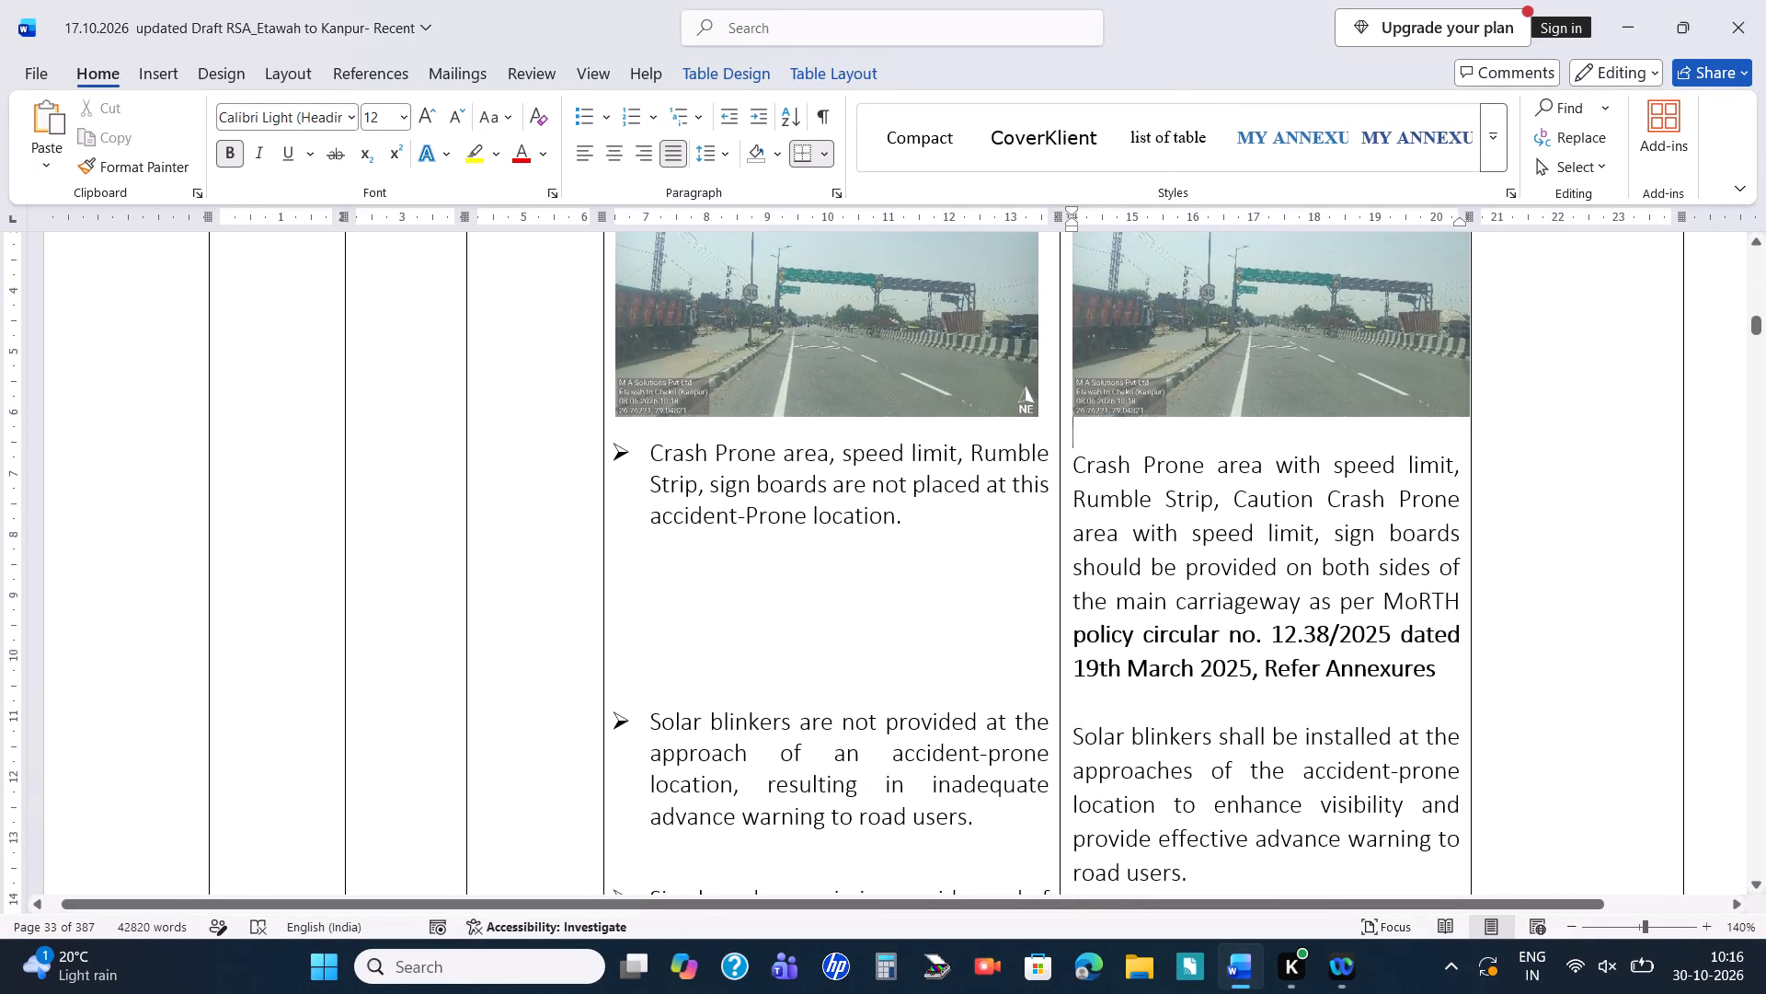
# Remove blank lines below the Crash Prone area observation in Site Observations and paste the copied photo there.
pyautogui.scroll(-1, 1233, 439)
pyautogui.click(865, 306)
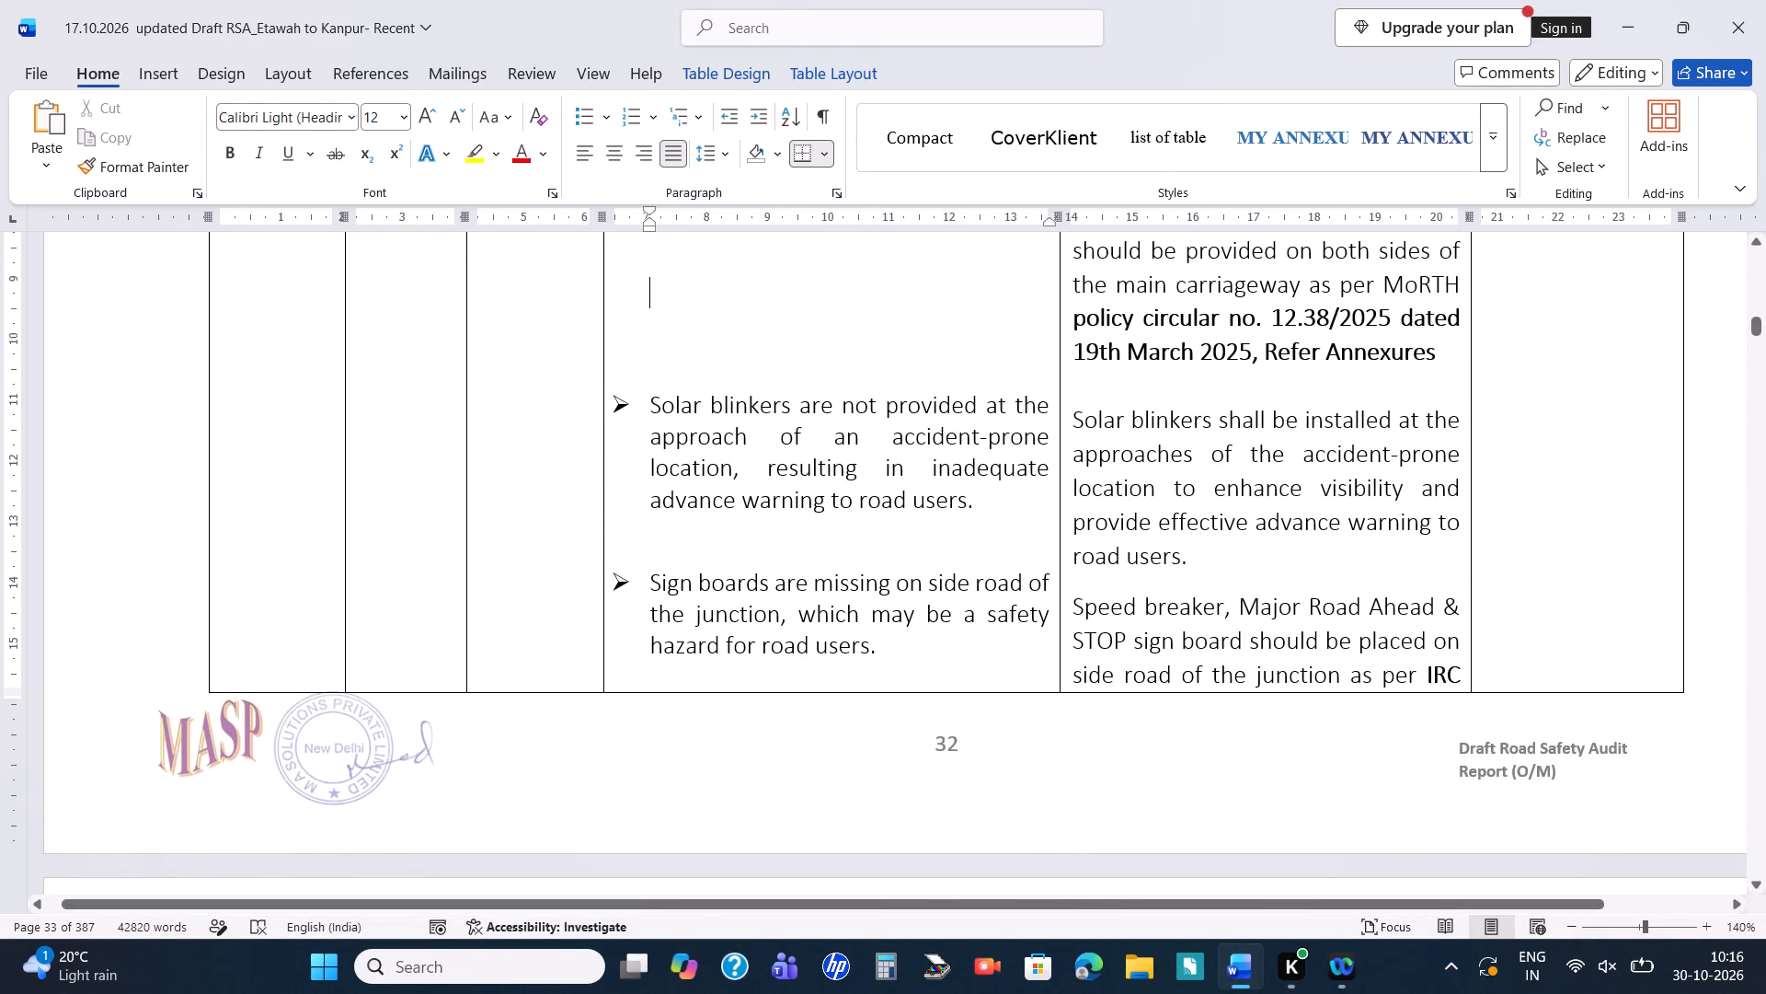
pyautogui.scroll(2, 865, 306)
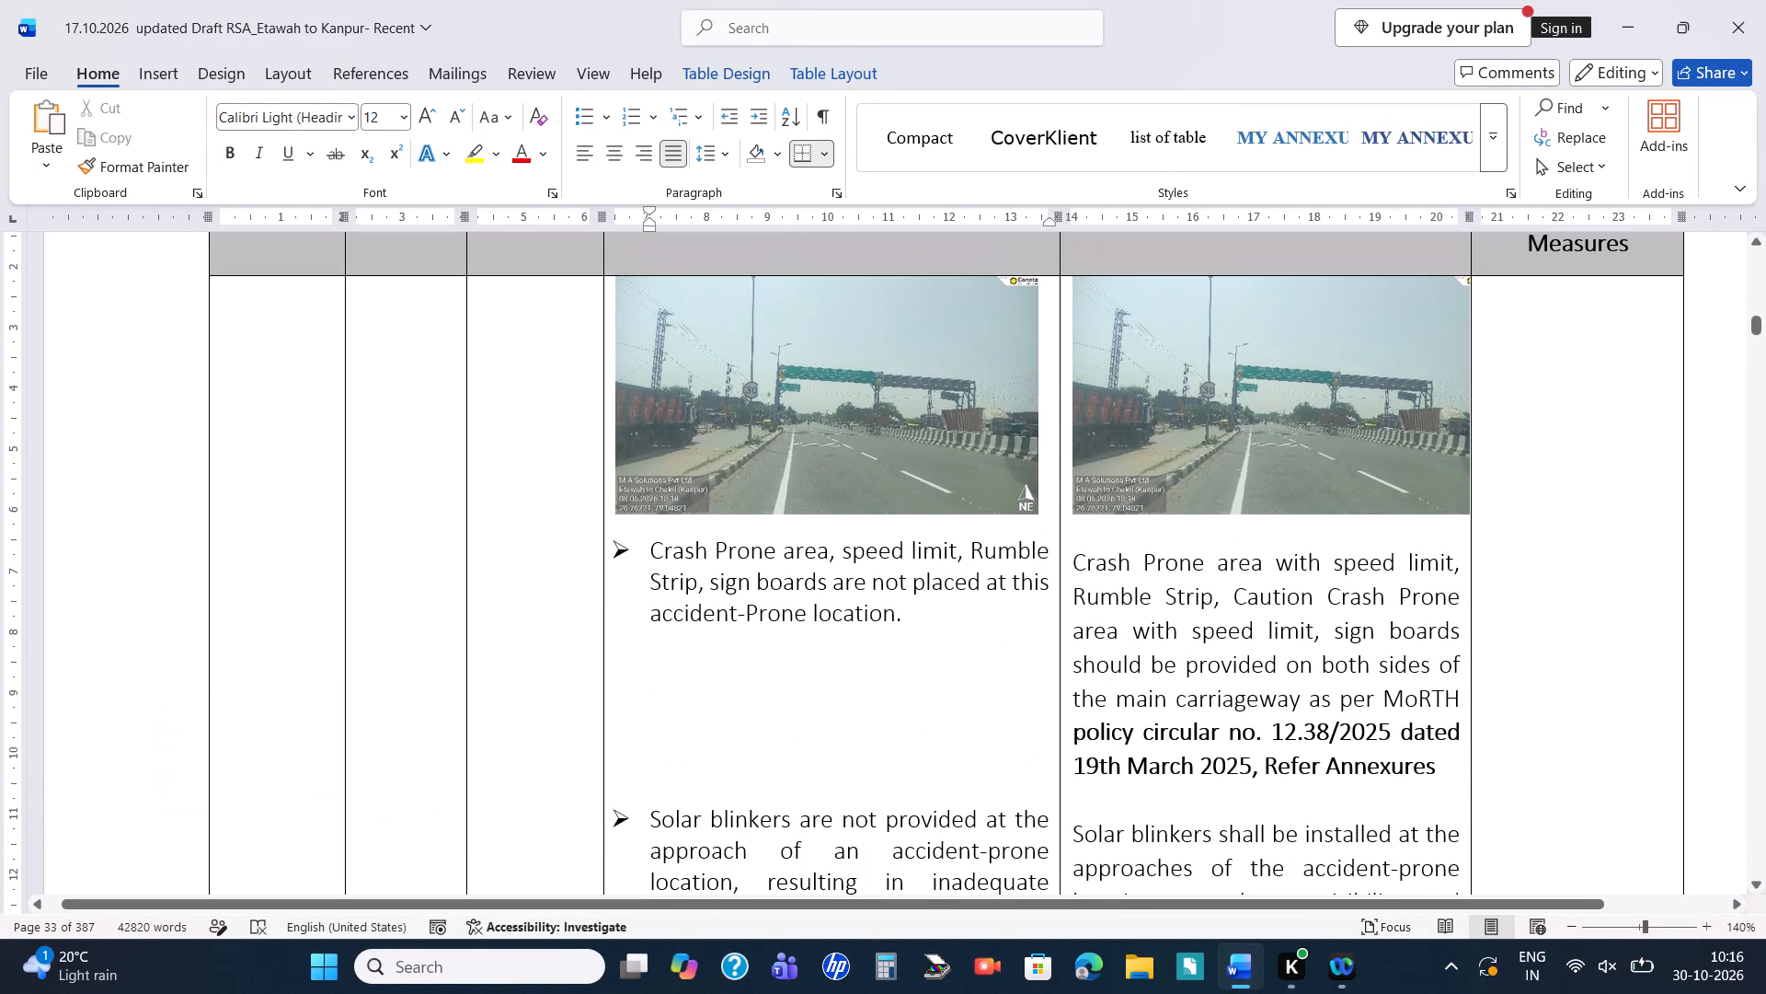
pyautogui.press('BackSpace')
pyautogui.press('BackSpace')
pyautogui.press('BackSpace')
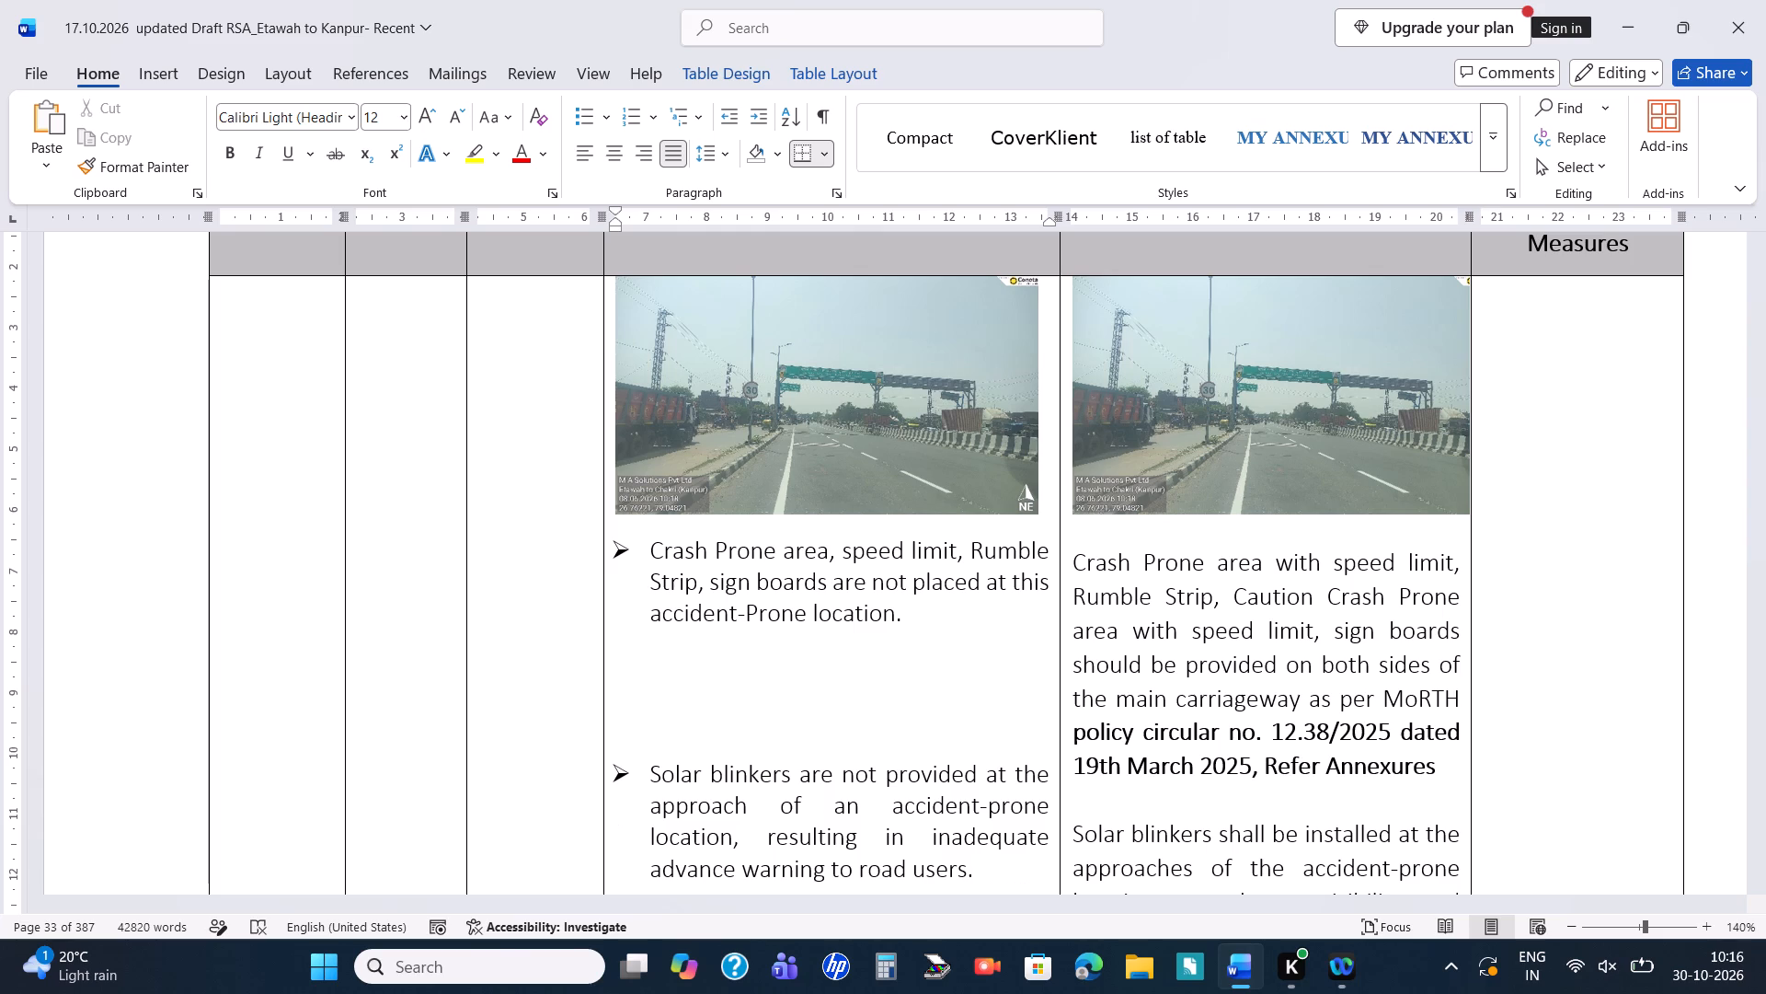
pyautogui.hotkey('ctrl', 'v')
# Remove the blank lines between the pasted photo and the Solar blinkers observation in Site Observations.
pyautogui.scroll(-1, 865, 306)
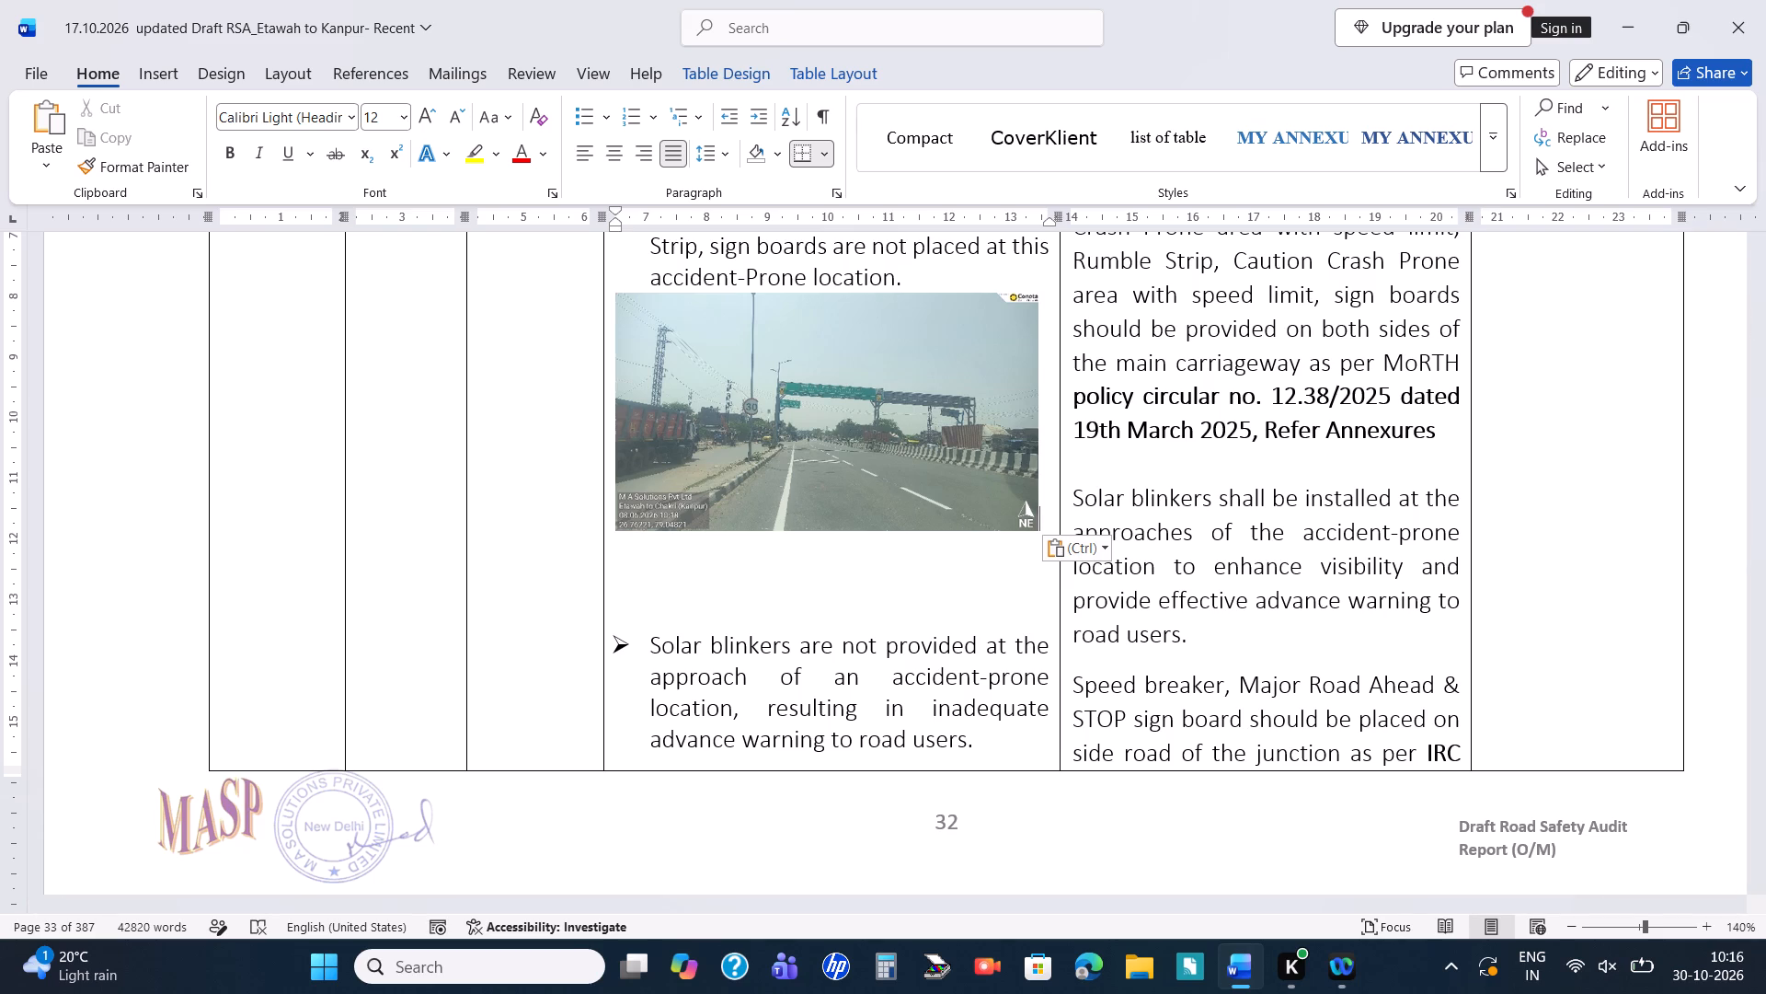
pyautogui.click(875, 588)
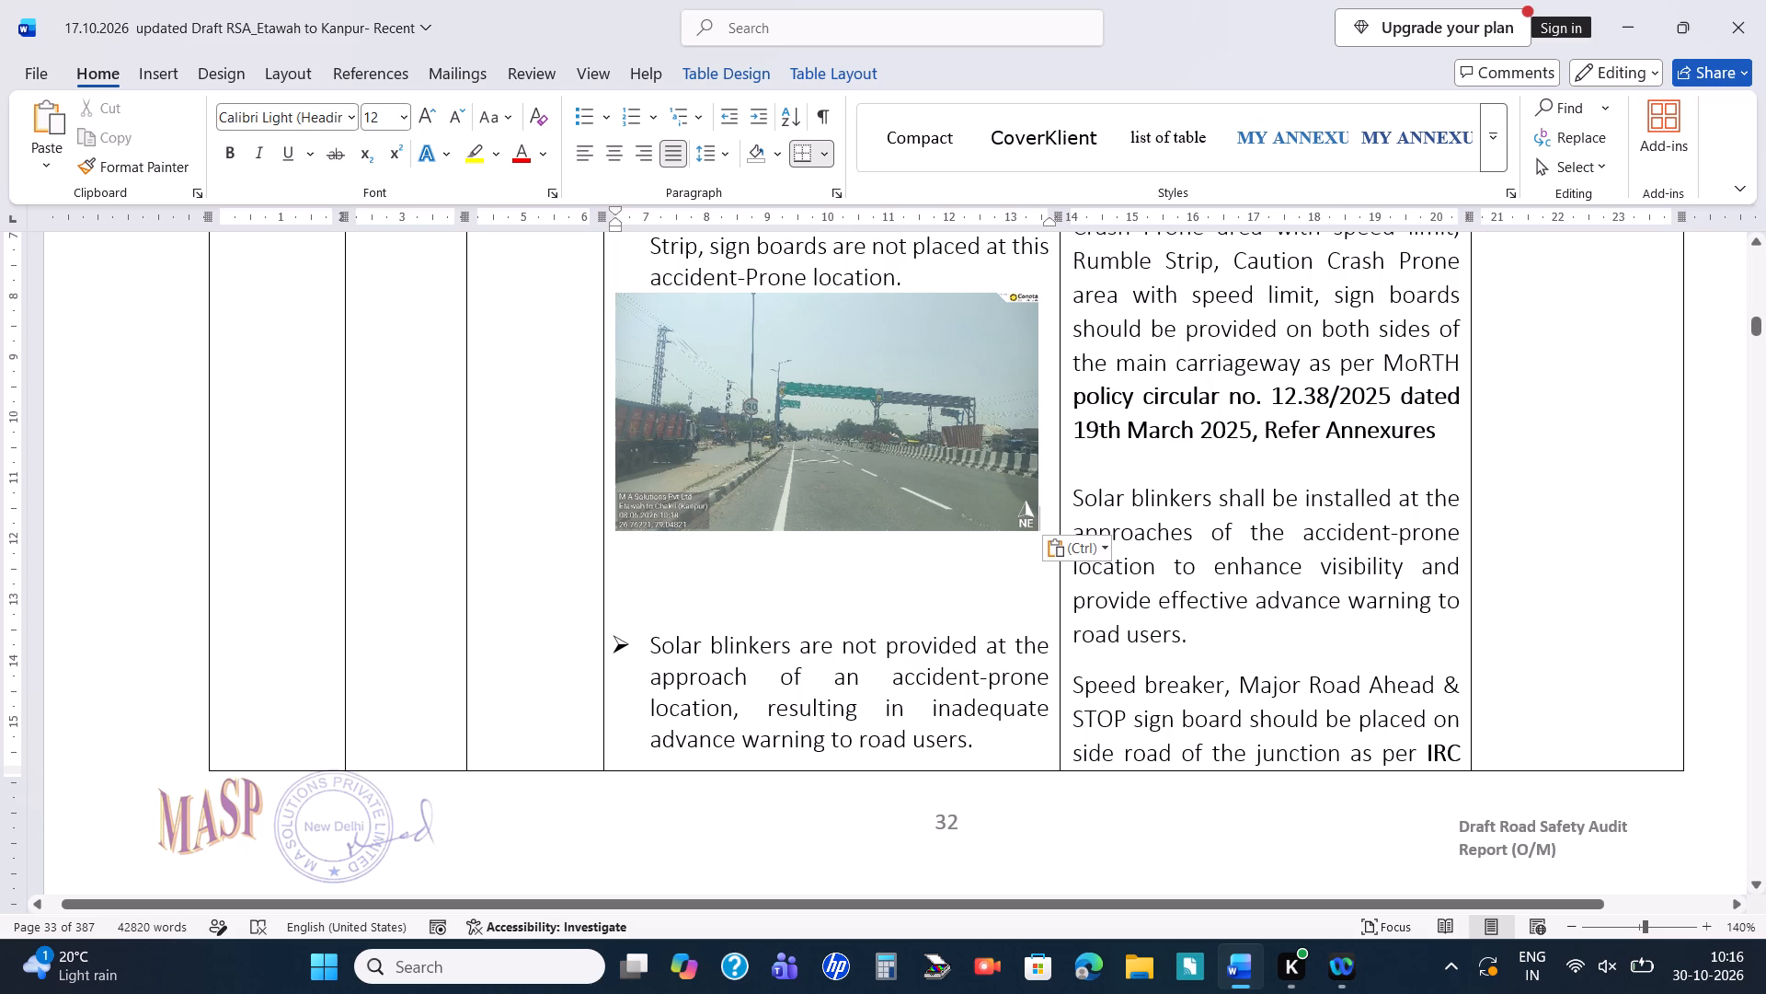
pyautogui.press('BackSpace')
pyautogui.press('BackSpace')
pyautogui.press('BackSpace')
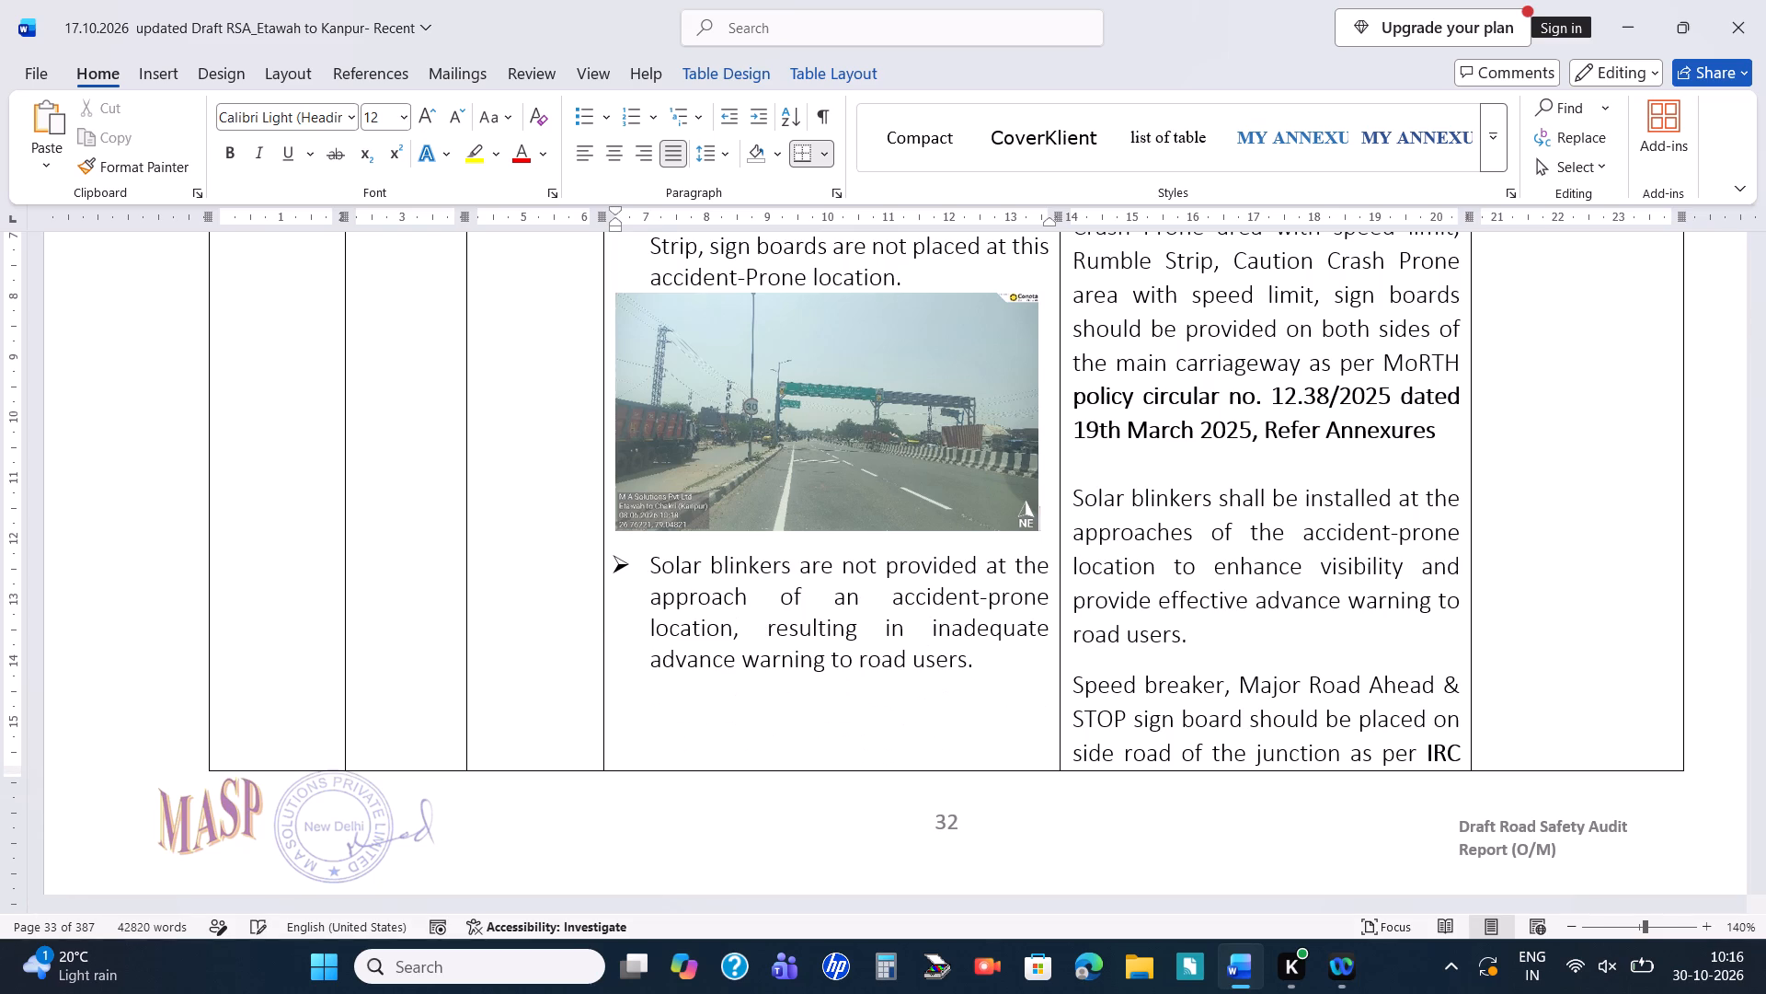
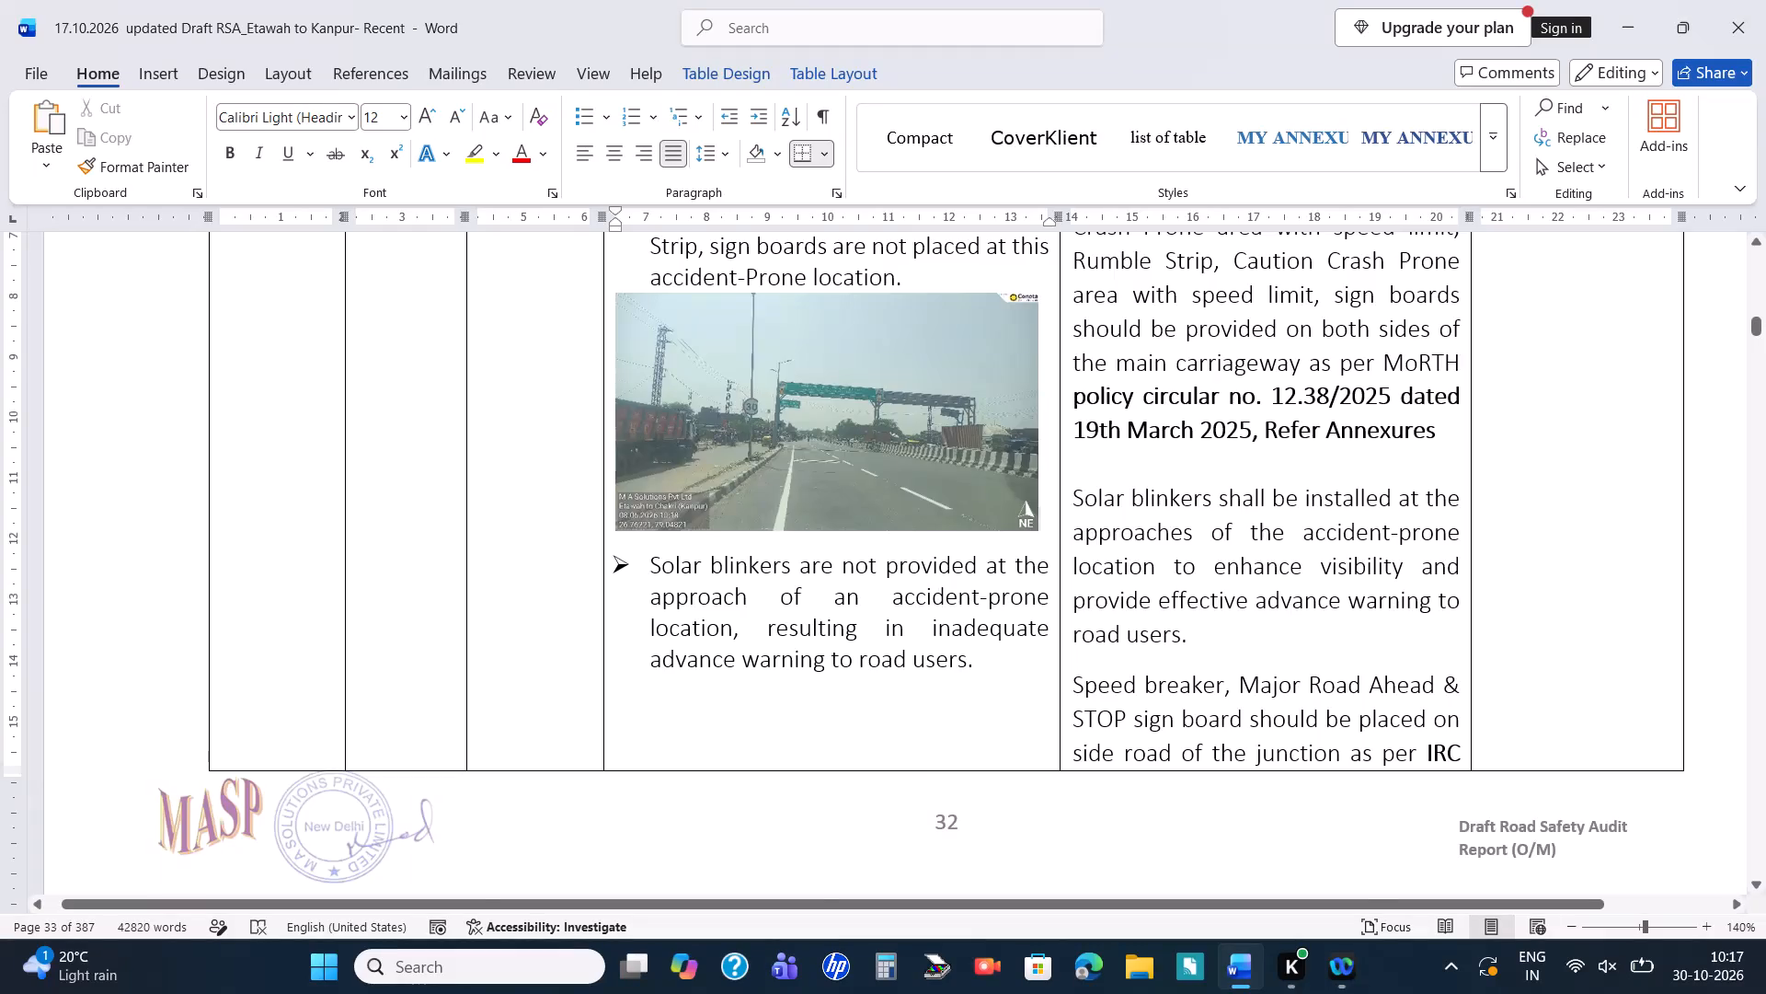
# Copy the junction photo above the Wrong-side movements observation in the Site Observations column.
pyautogui.scroll(-2, 966, 549)
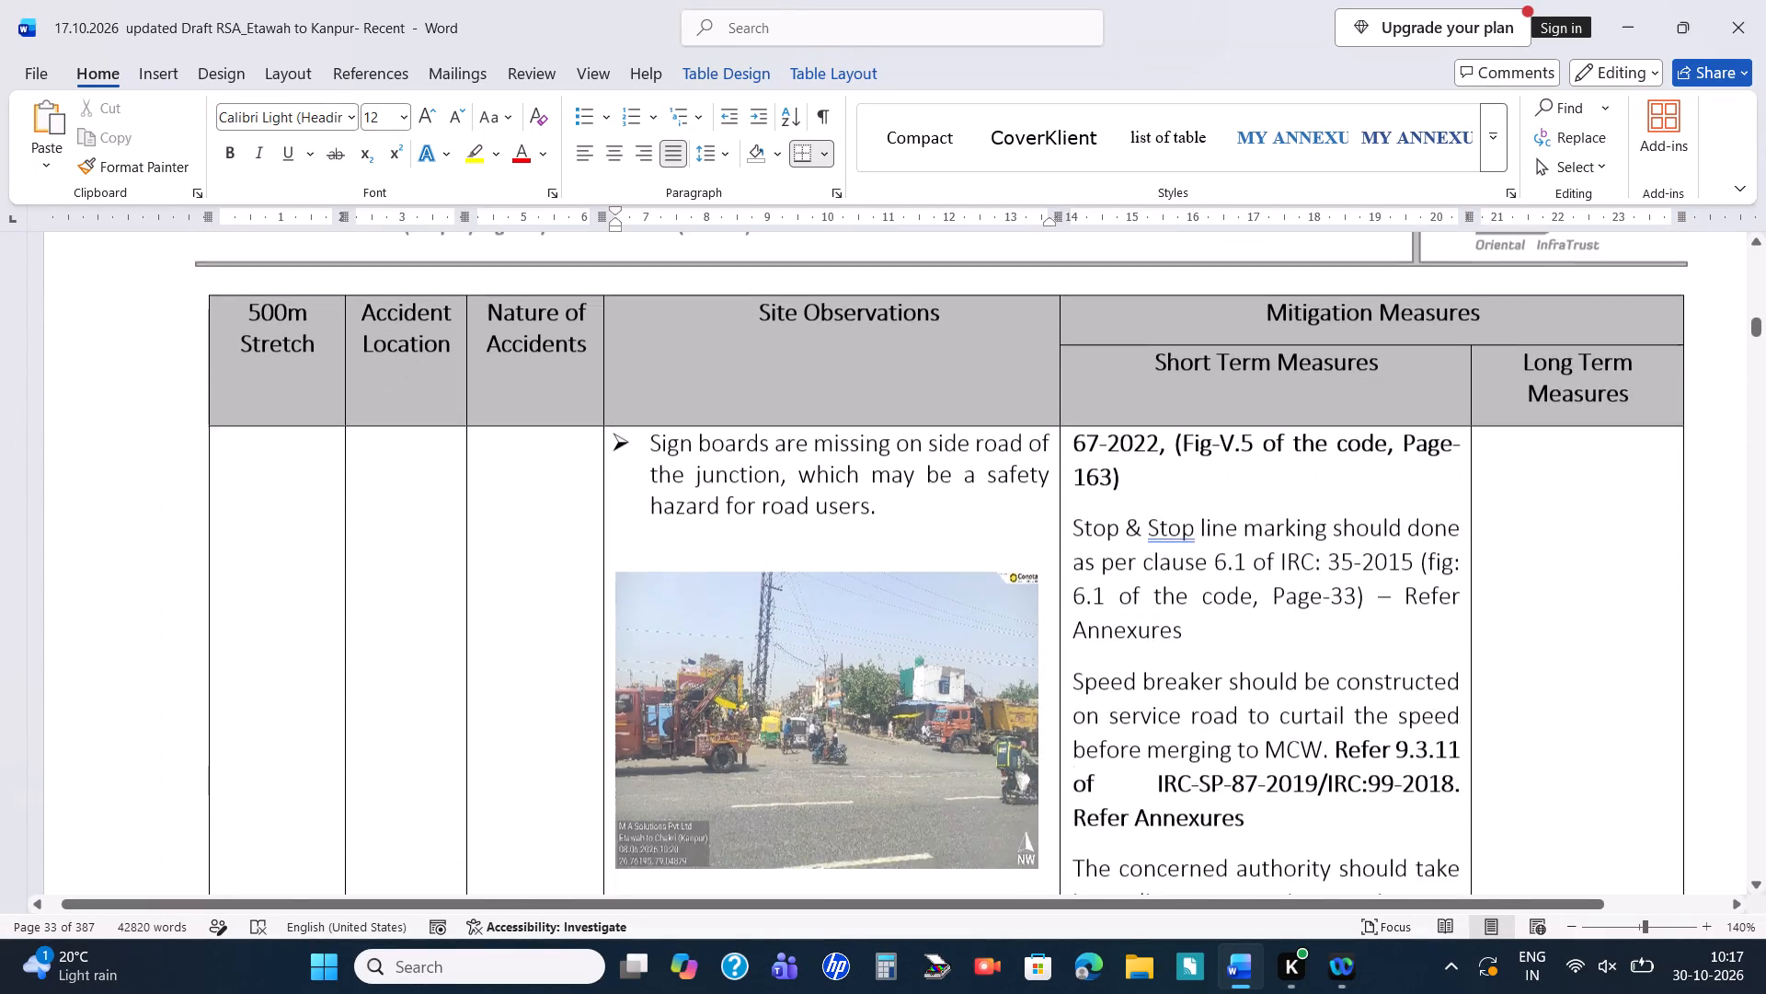
pyautogui.scroll(-1, 928, 510)
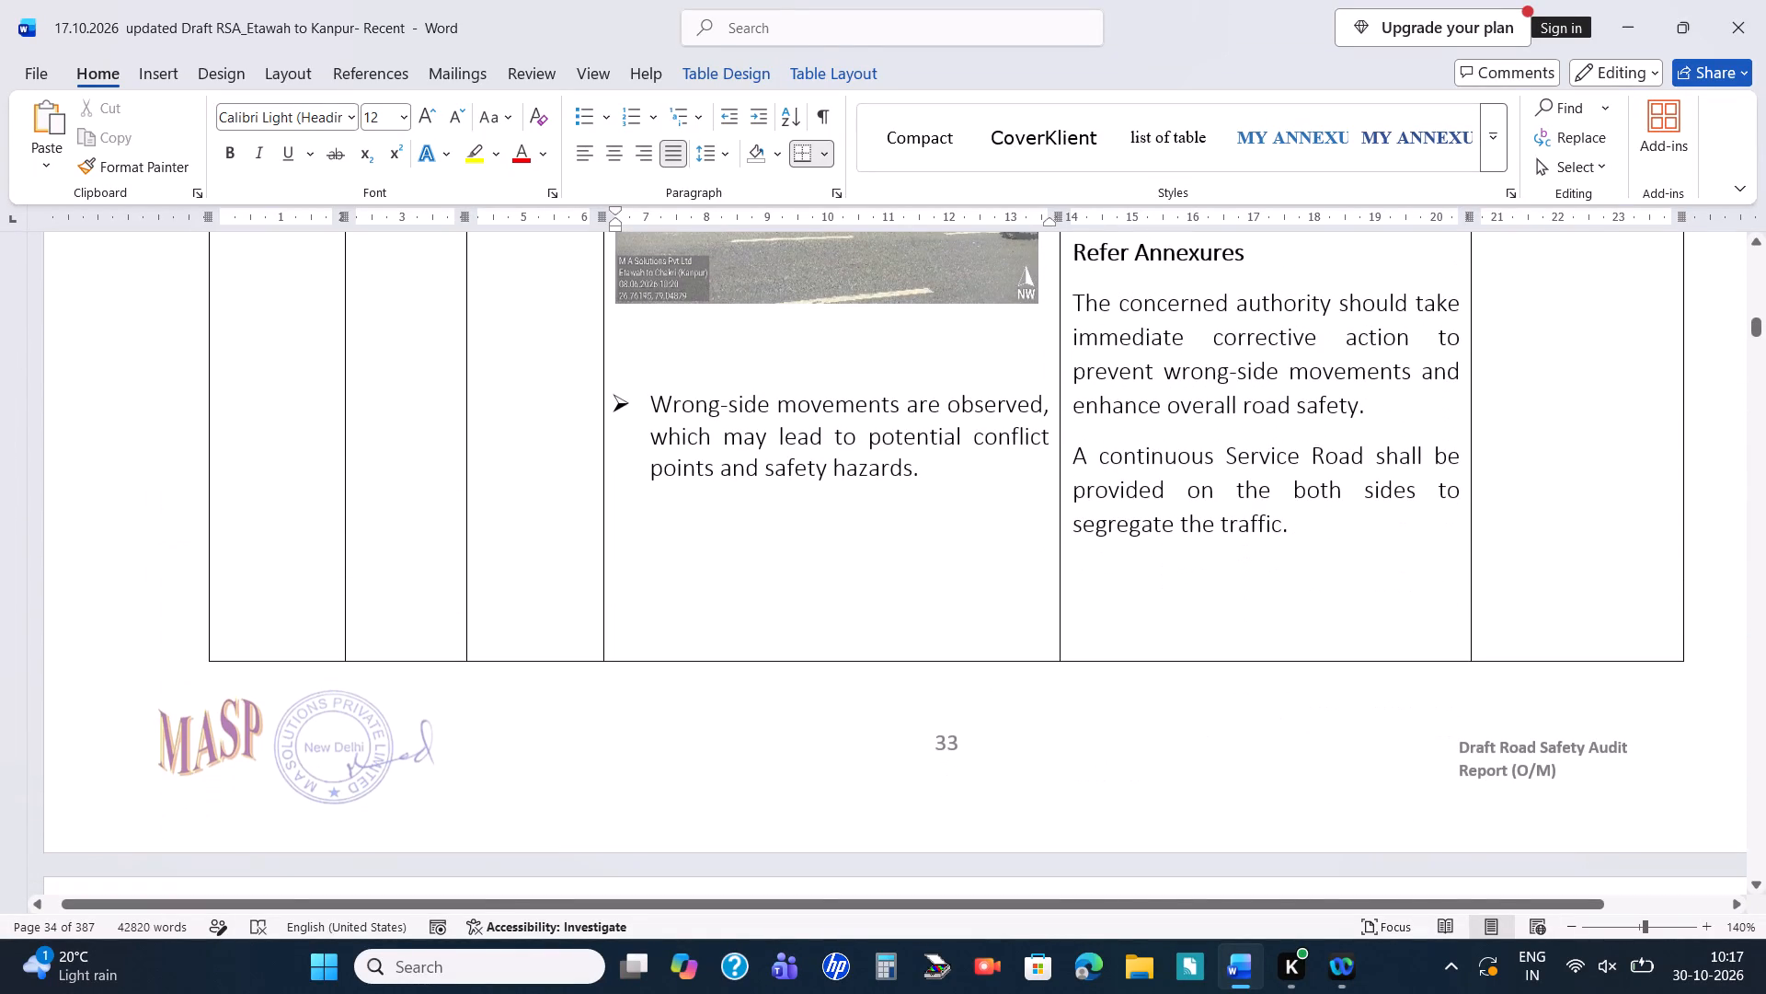
pyautogui.click(856, 261)
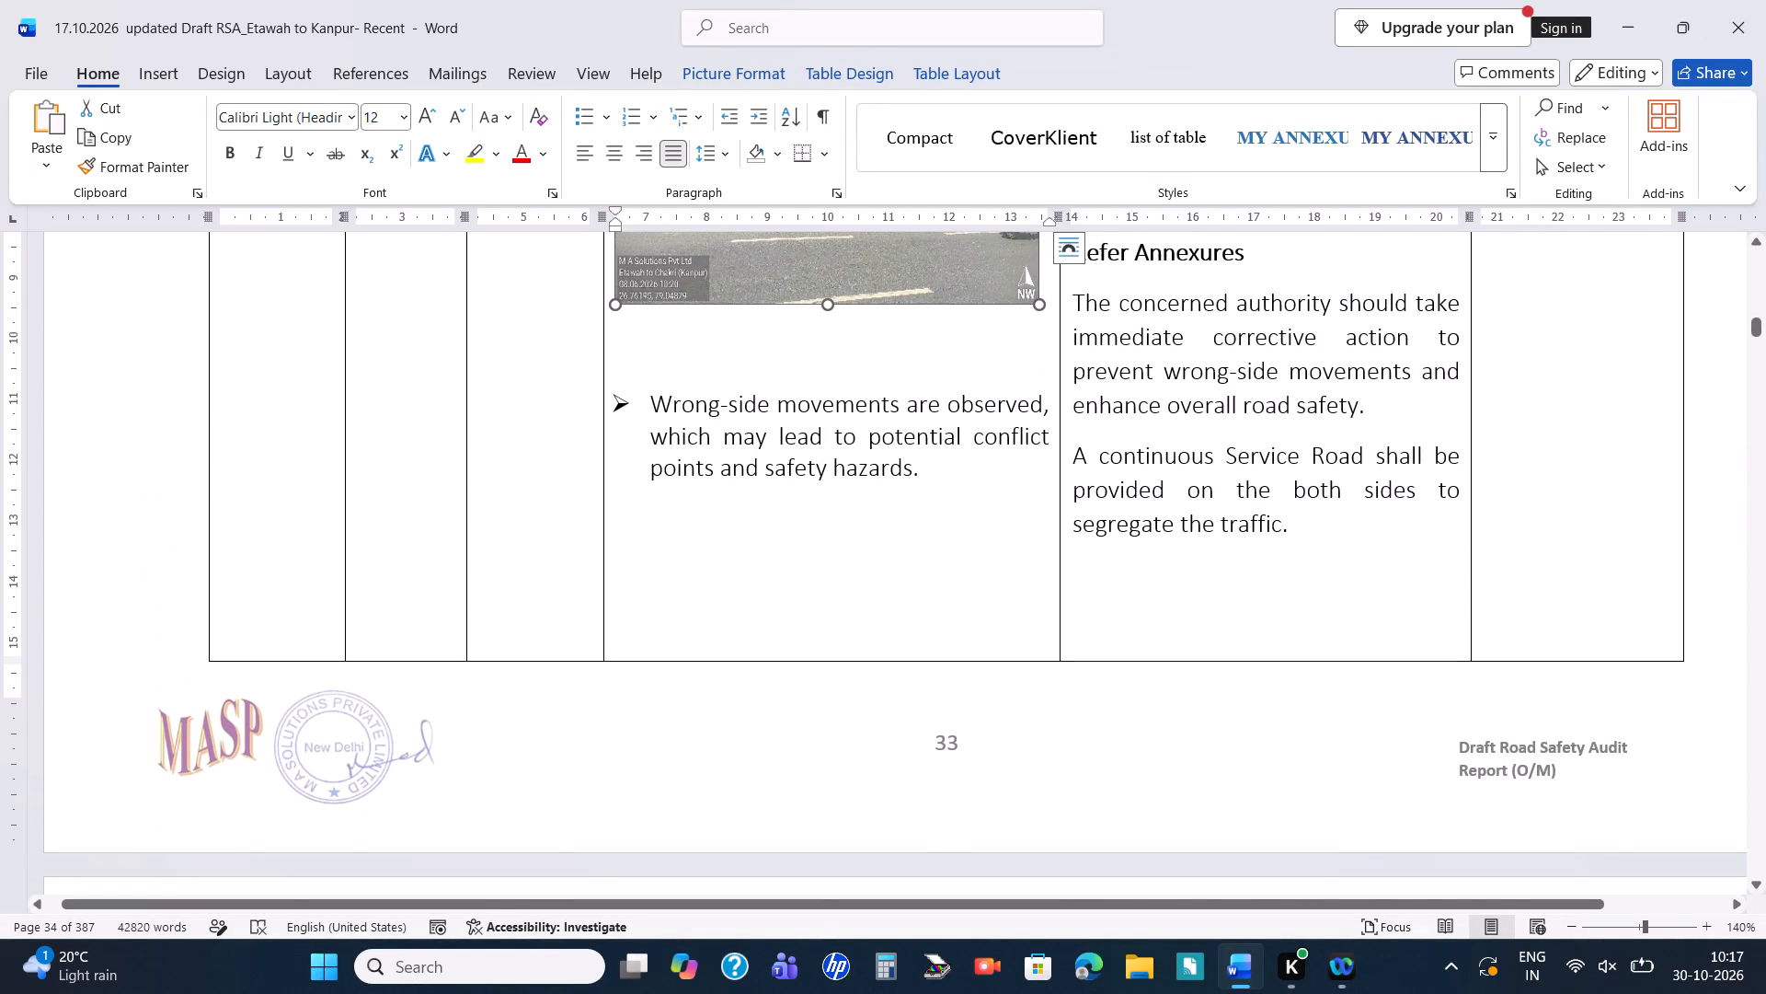
pyautogui.hotkey('ctrl', 'c')
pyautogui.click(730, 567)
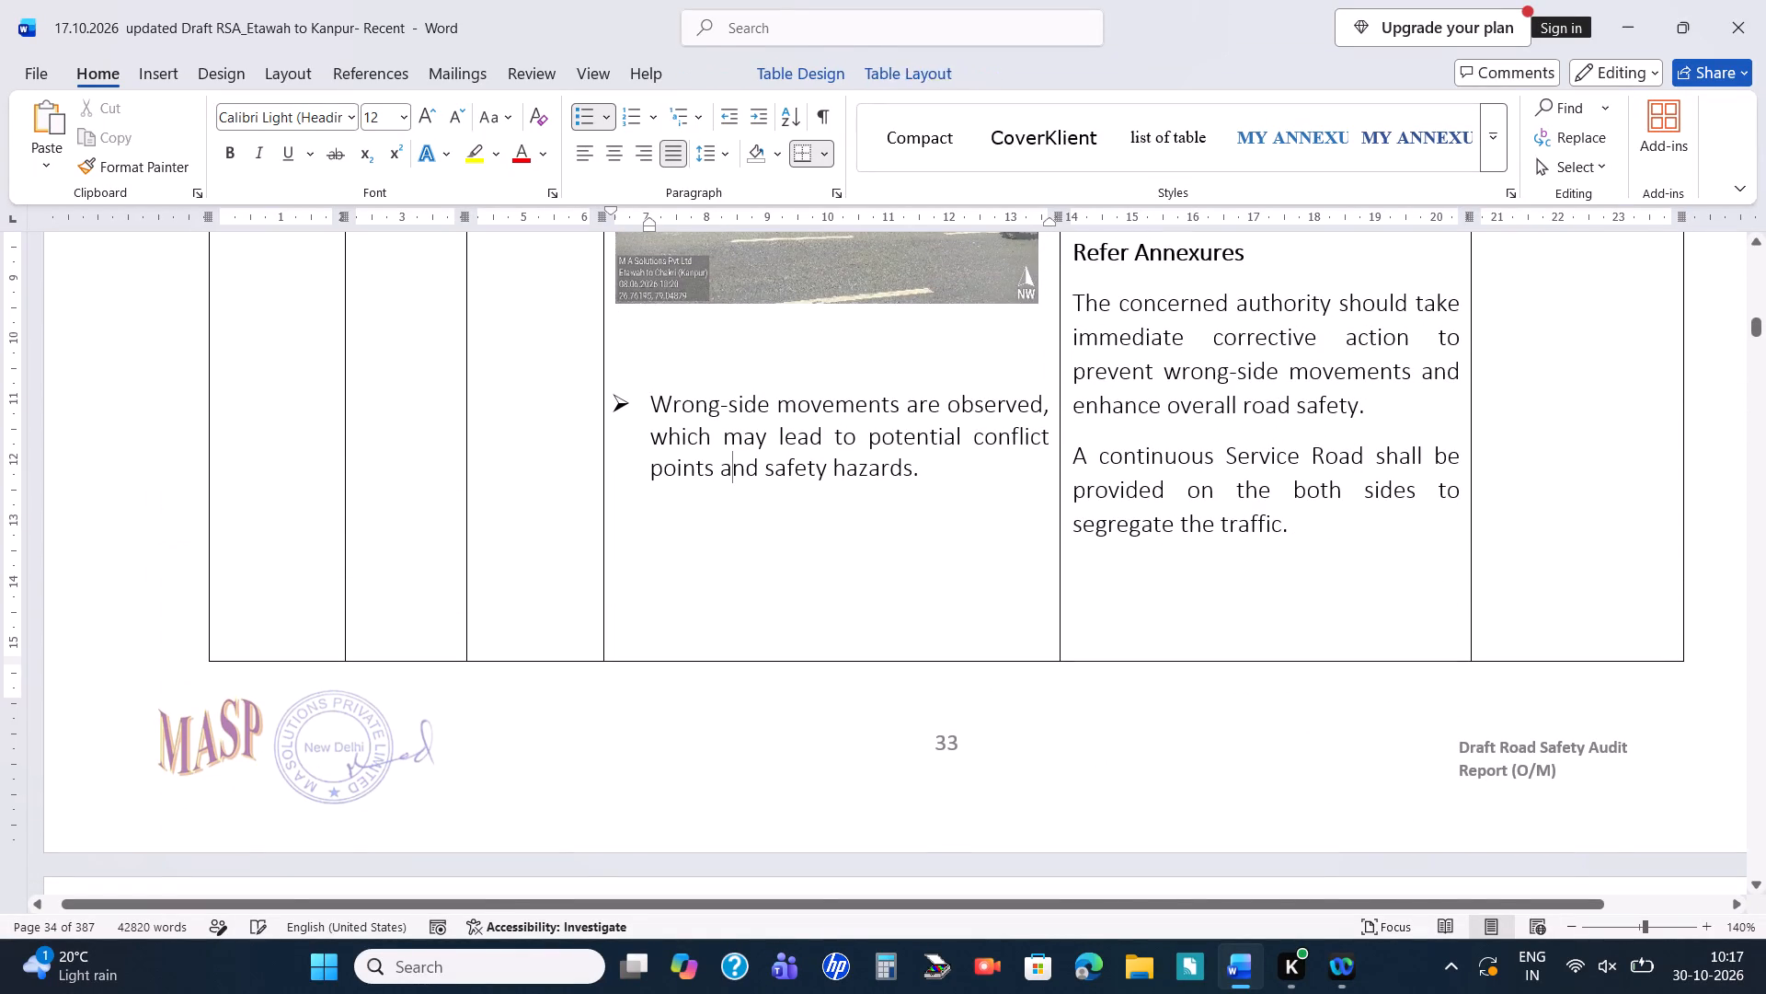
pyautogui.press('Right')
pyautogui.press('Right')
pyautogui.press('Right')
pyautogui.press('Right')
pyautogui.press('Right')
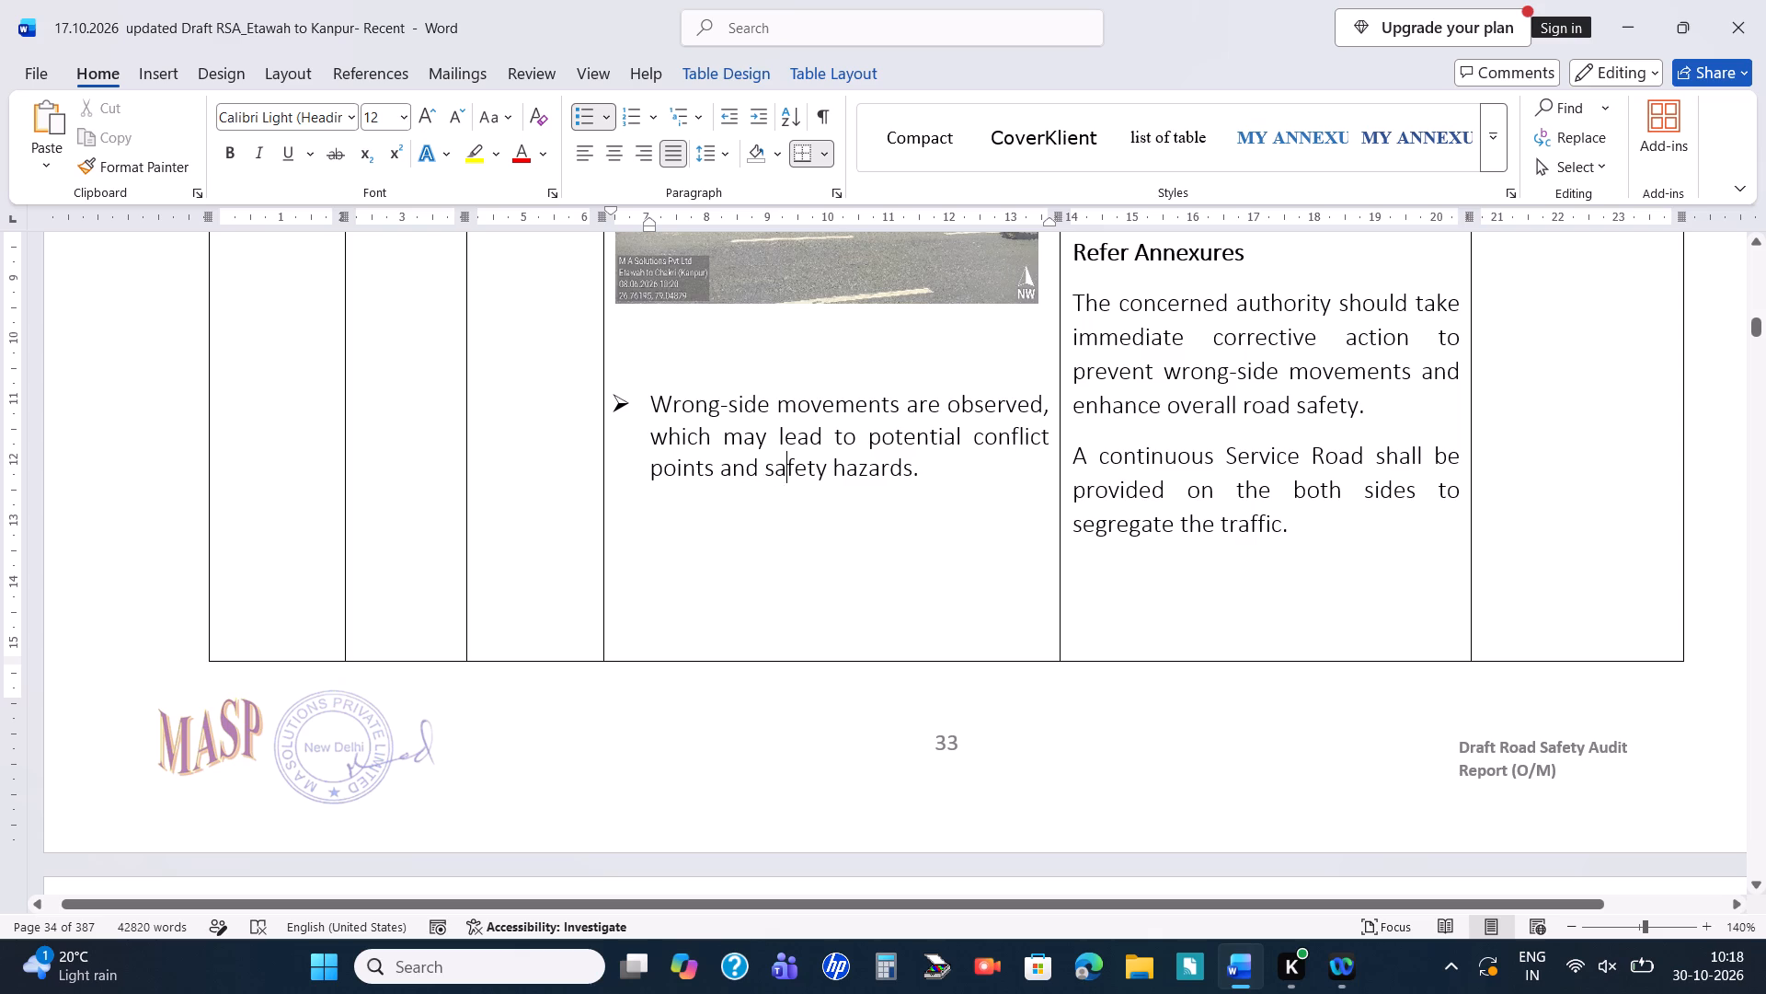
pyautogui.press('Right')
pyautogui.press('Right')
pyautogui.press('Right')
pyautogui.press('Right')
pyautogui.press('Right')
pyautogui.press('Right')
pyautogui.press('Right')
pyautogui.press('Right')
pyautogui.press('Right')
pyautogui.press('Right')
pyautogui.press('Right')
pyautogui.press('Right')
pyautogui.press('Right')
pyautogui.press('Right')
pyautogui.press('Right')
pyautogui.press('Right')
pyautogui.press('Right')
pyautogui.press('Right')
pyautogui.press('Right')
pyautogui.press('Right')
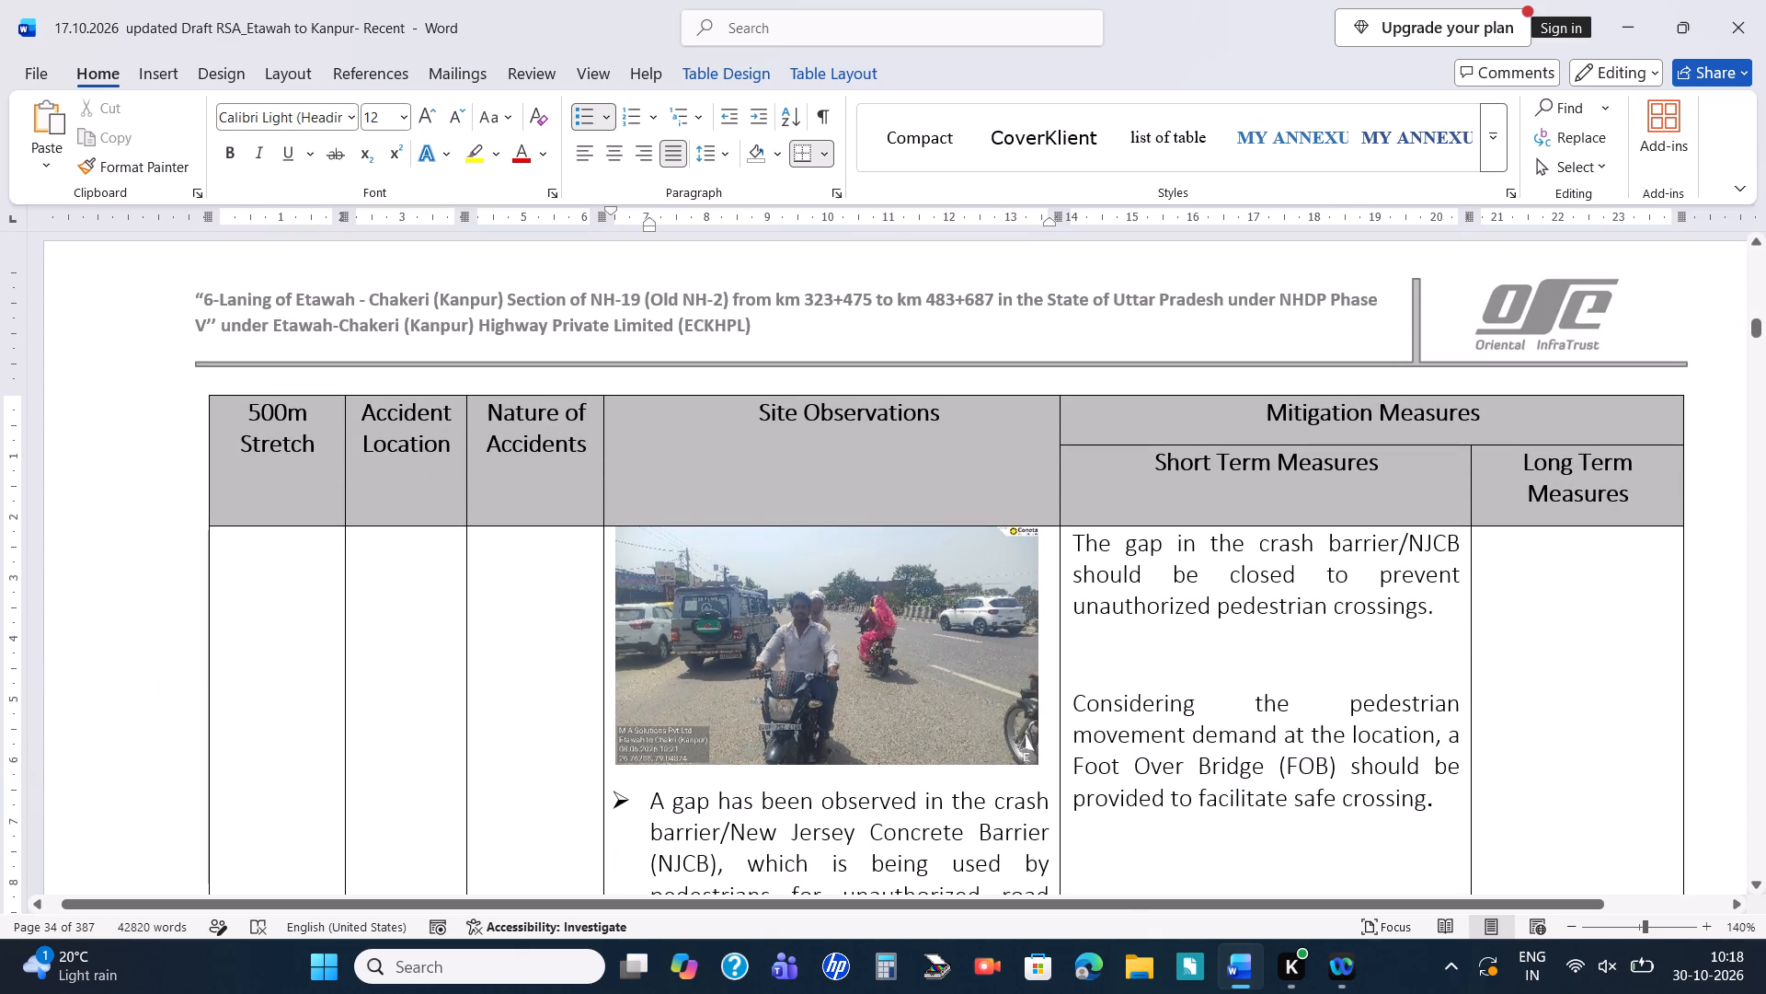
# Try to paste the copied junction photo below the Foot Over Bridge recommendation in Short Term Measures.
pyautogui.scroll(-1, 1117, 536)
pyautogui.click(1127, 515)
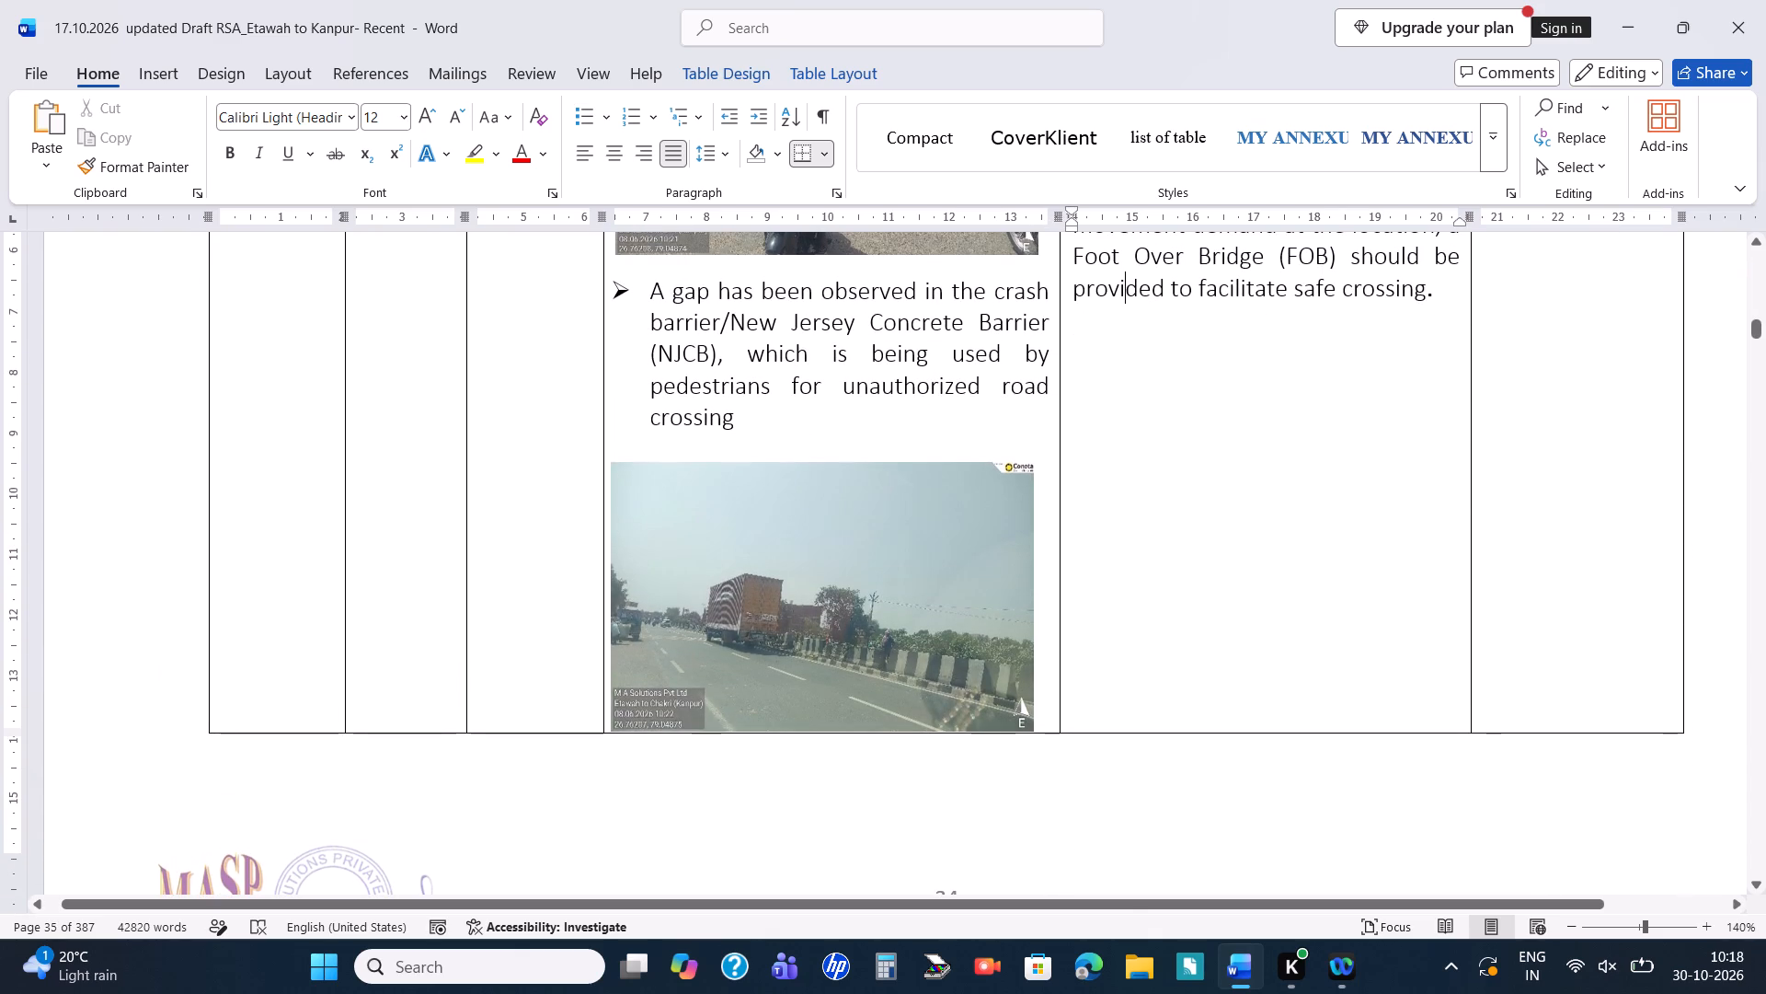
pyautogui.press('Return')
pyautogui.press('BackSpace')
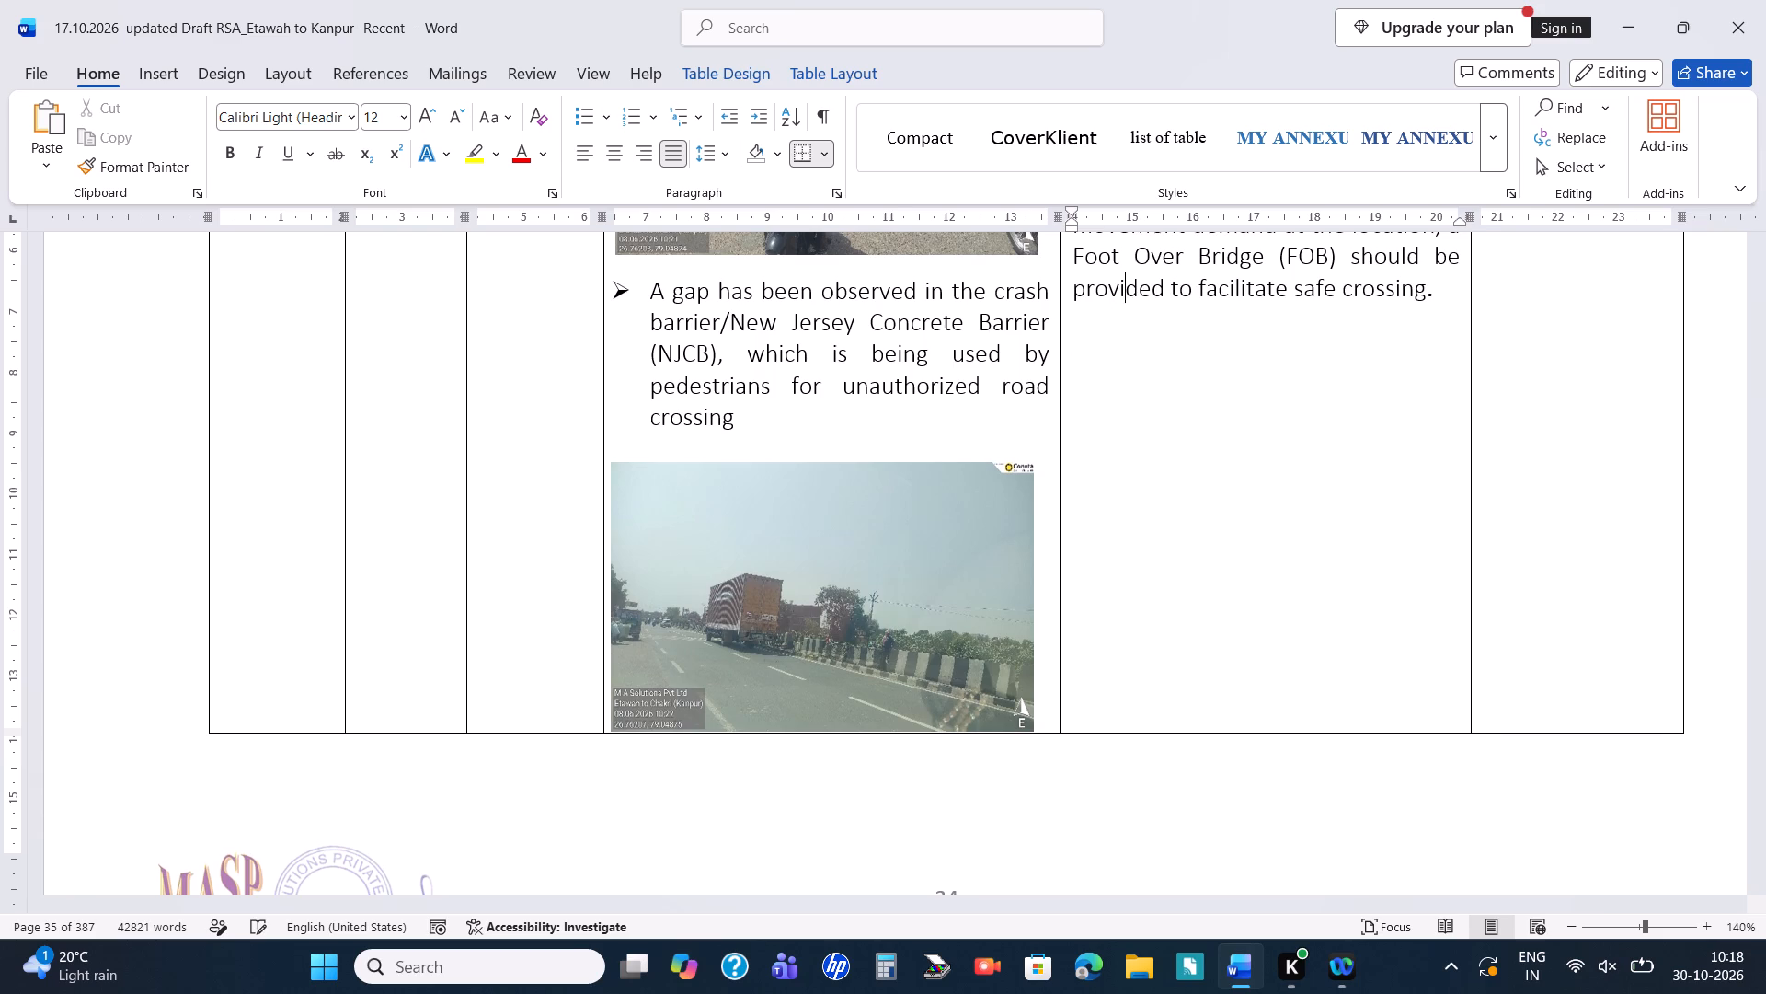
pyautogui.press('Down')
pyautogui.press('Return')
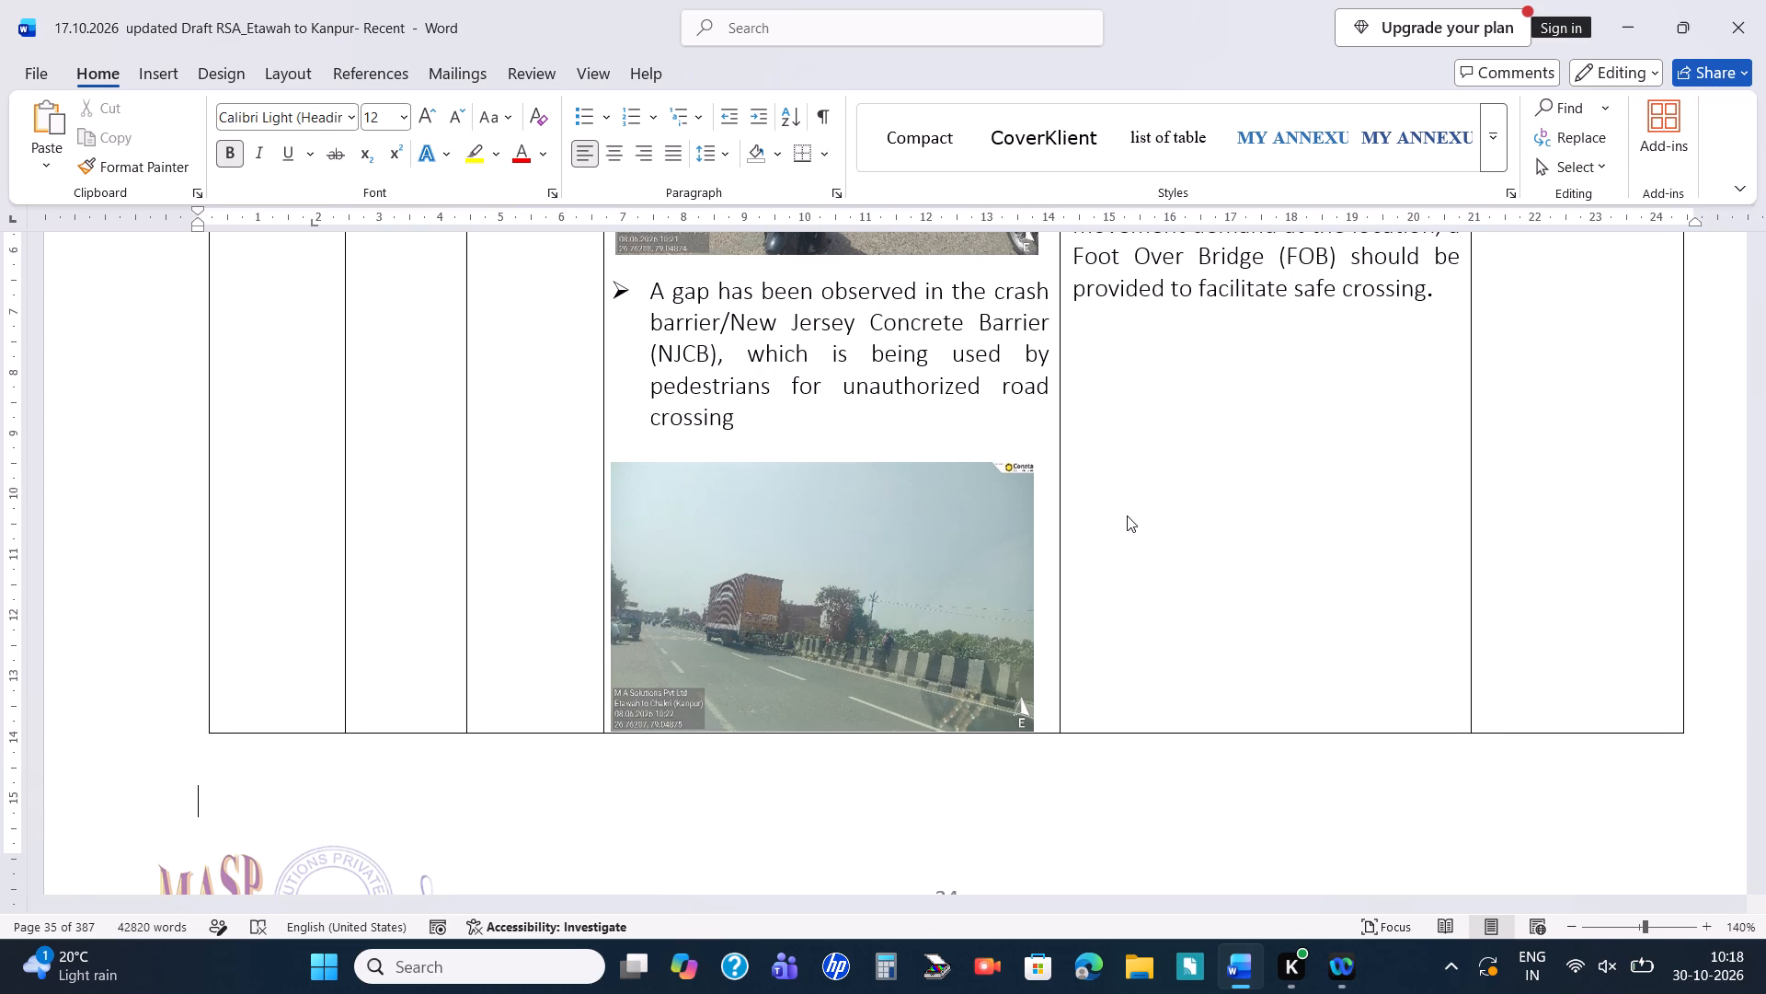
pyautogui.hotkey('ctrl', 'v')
# Add two line breaks after the Foot Over Bridge recommendation in Short Term Measures and paste the copied junction photo there.
pyautogui.click(1439, 295)
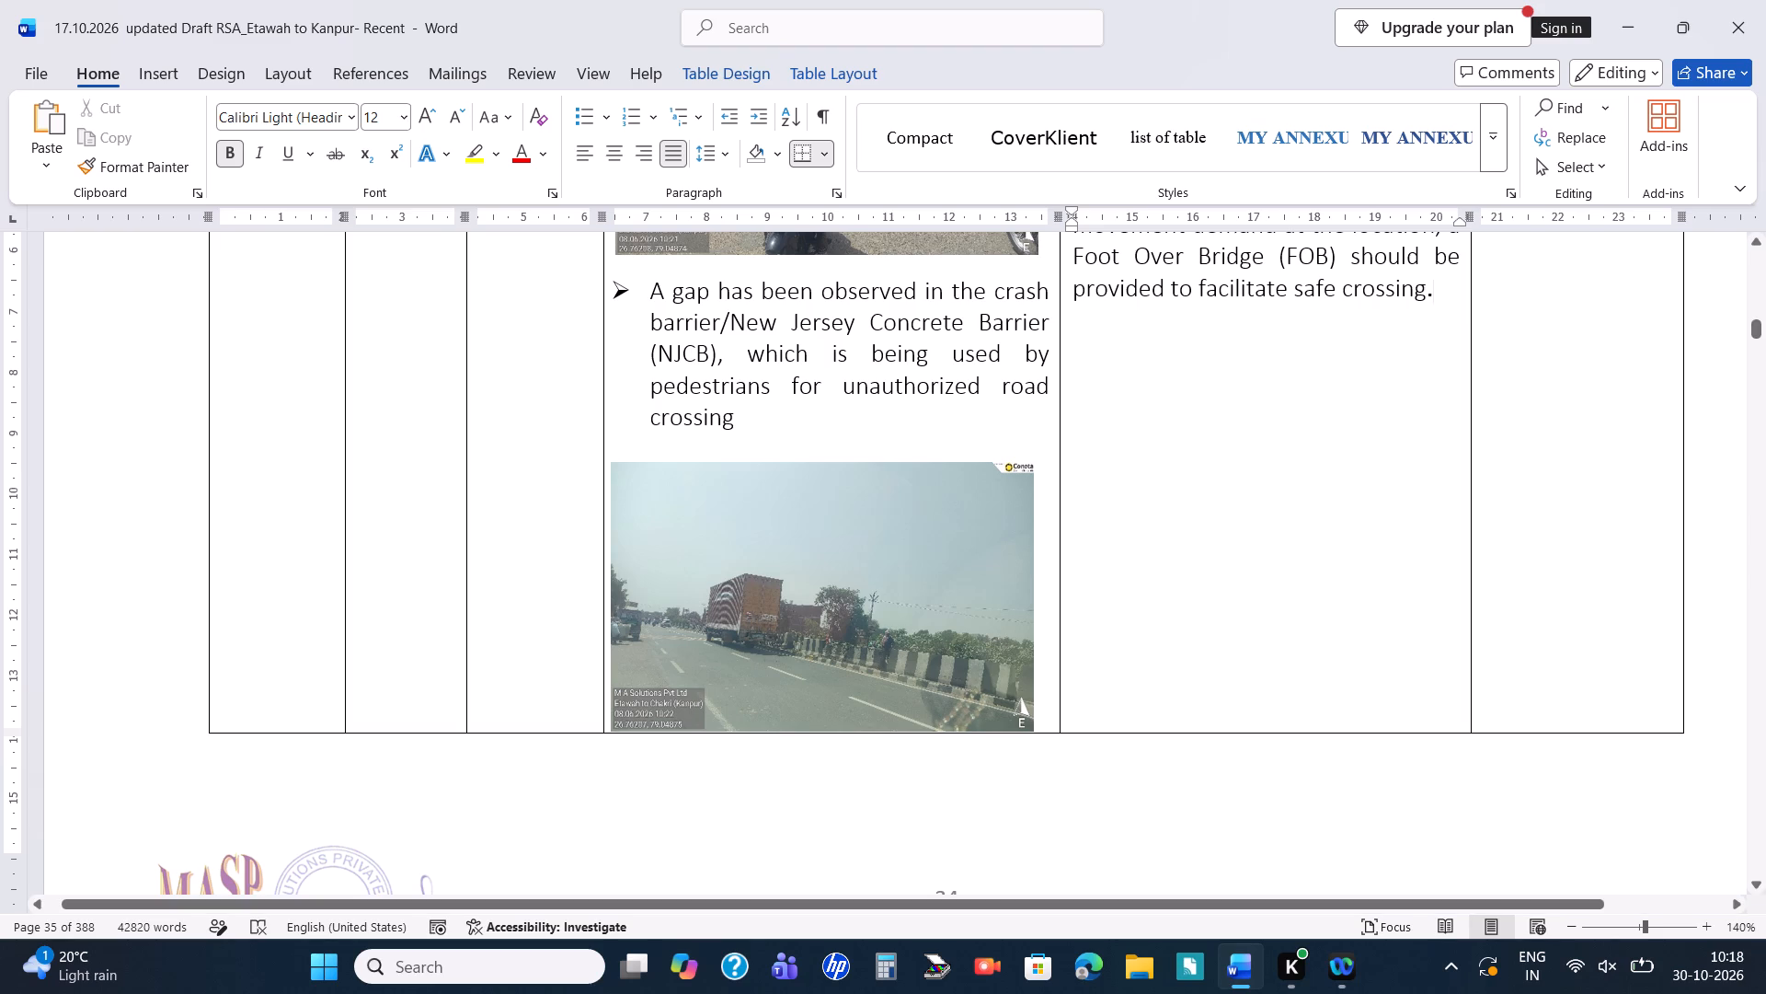
pyautogui.press('Return')
pyautogui.press('Return')
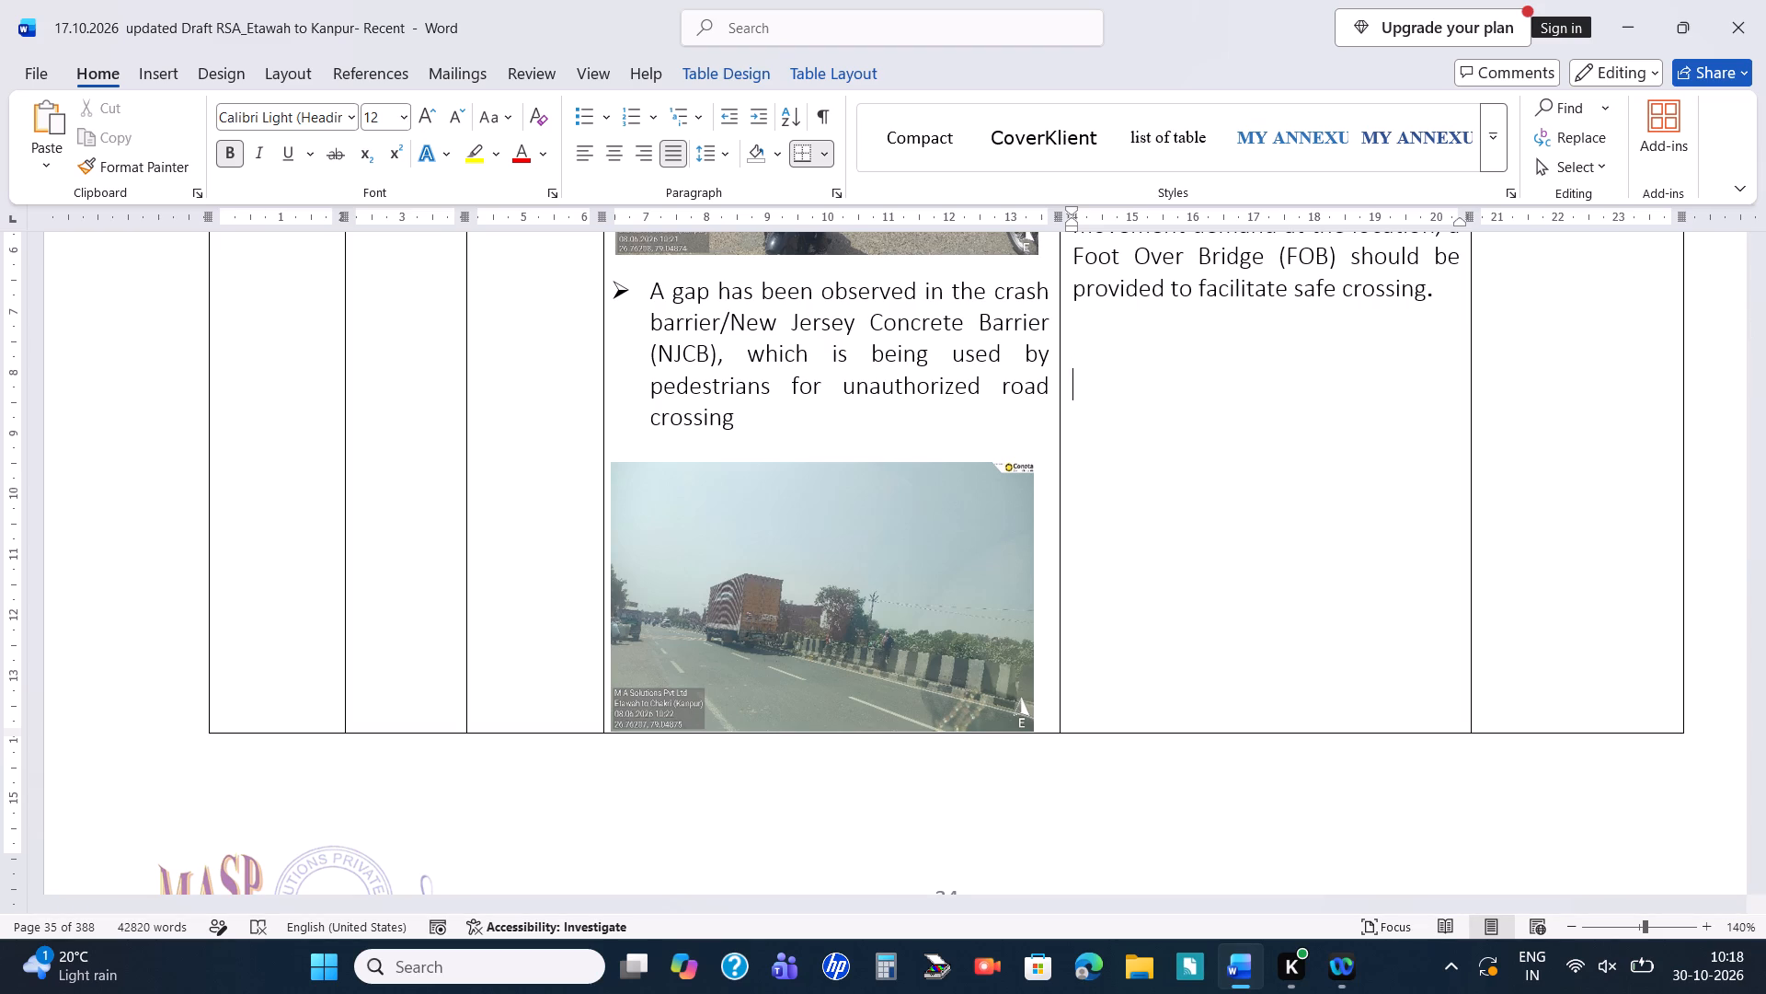
pyautogui.hotkey('ctrl', 'v')
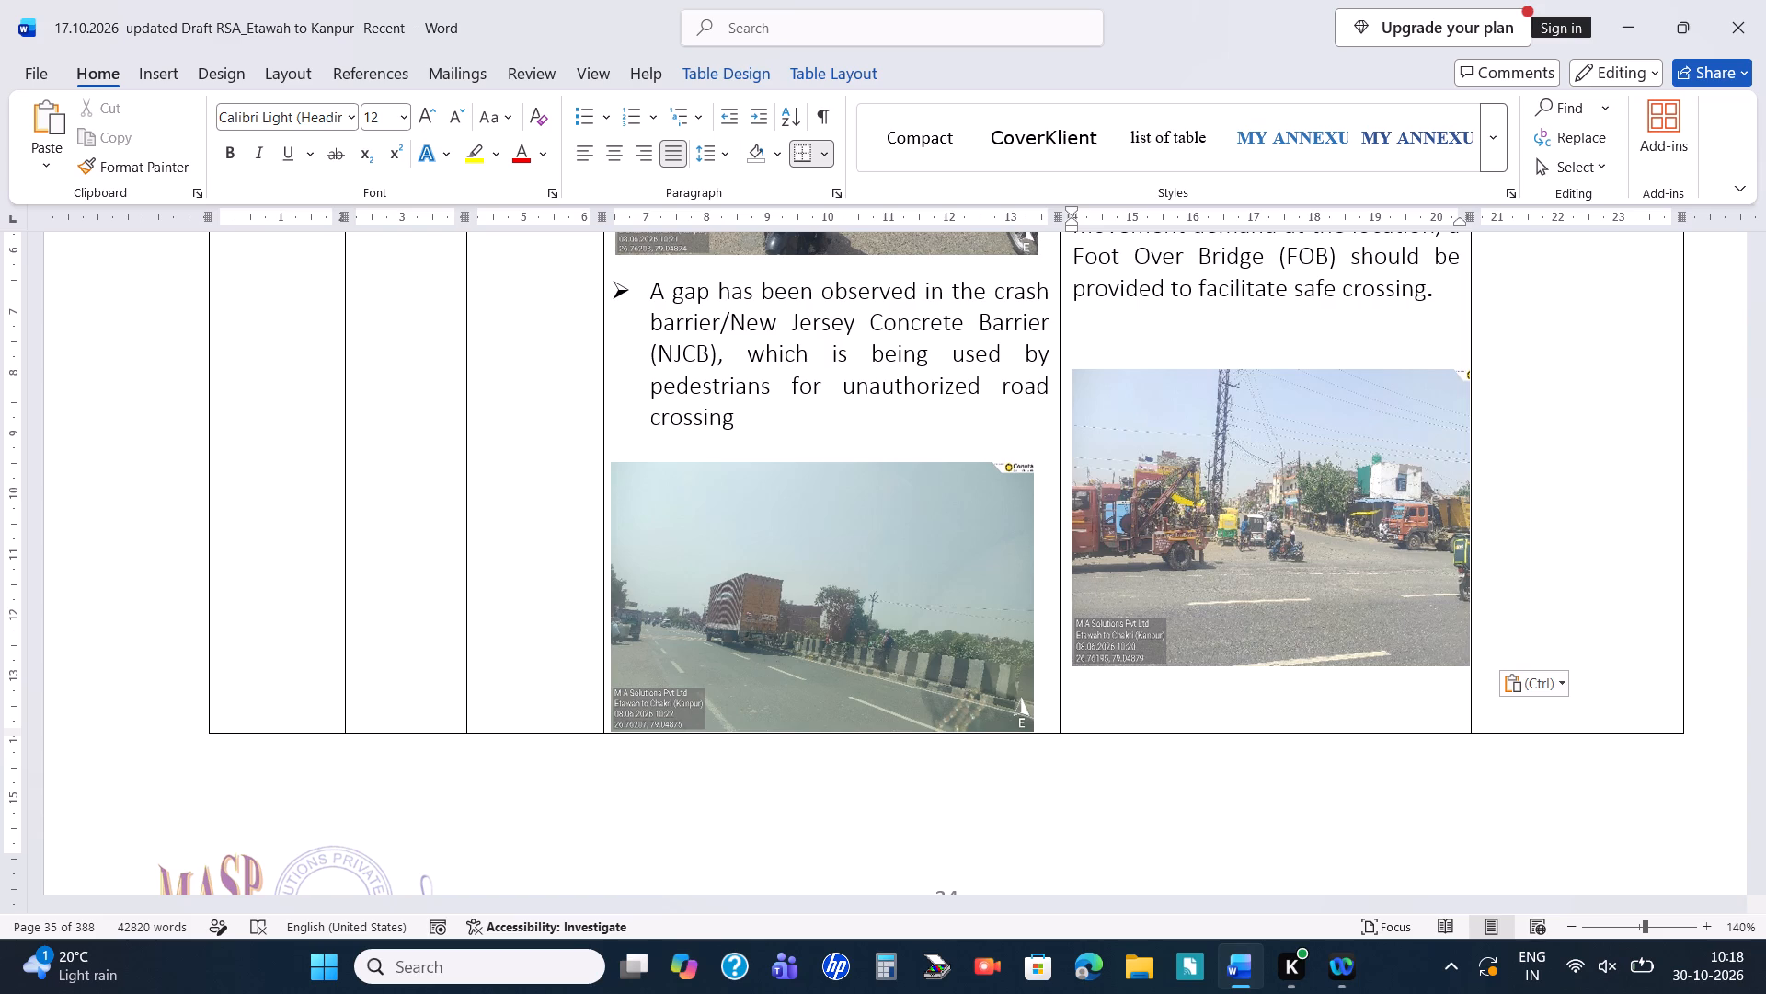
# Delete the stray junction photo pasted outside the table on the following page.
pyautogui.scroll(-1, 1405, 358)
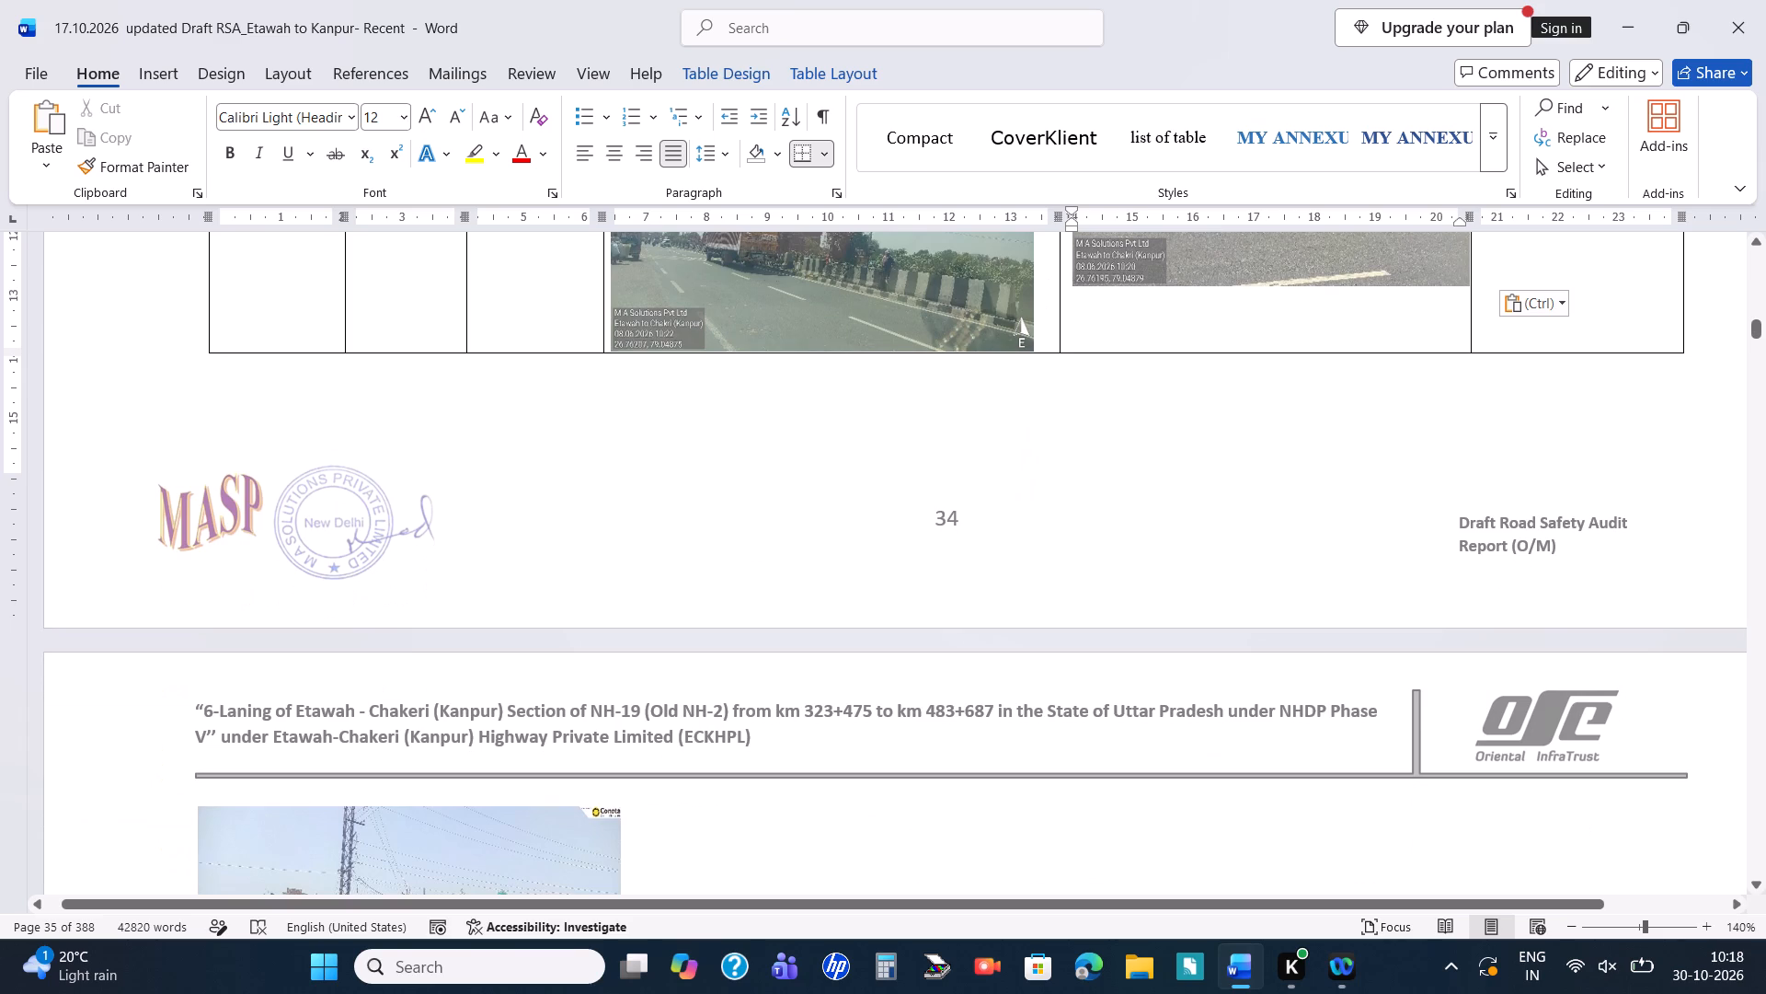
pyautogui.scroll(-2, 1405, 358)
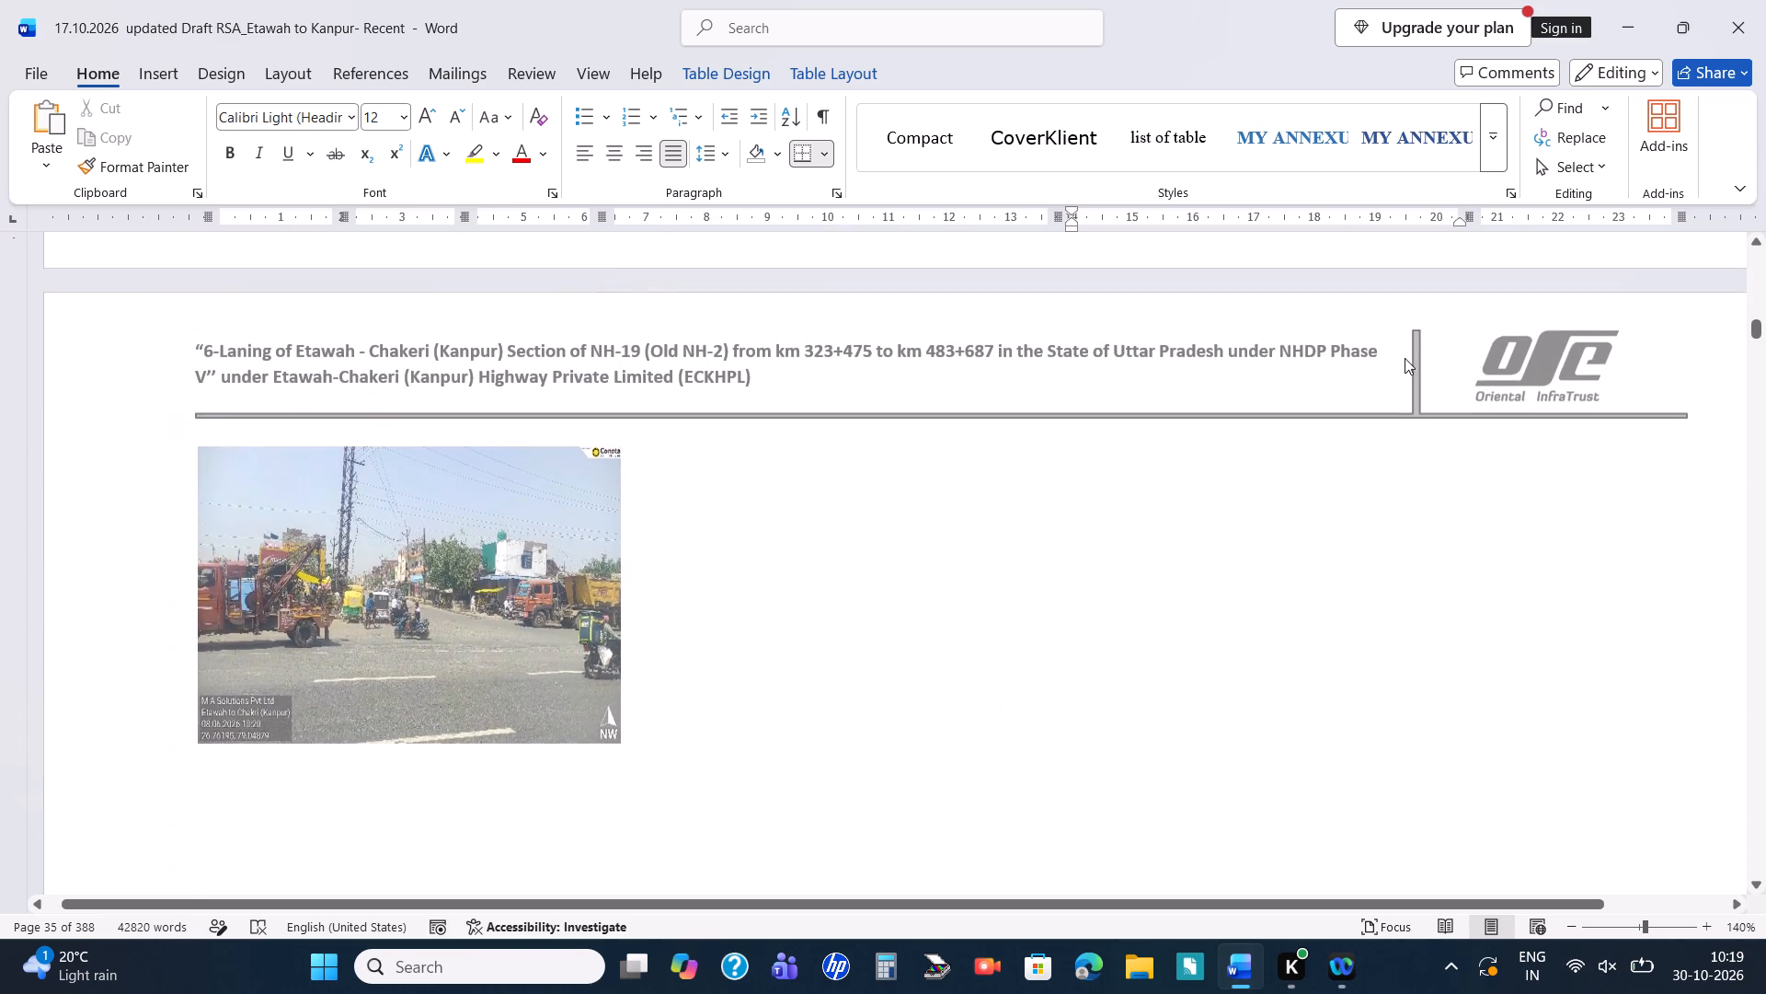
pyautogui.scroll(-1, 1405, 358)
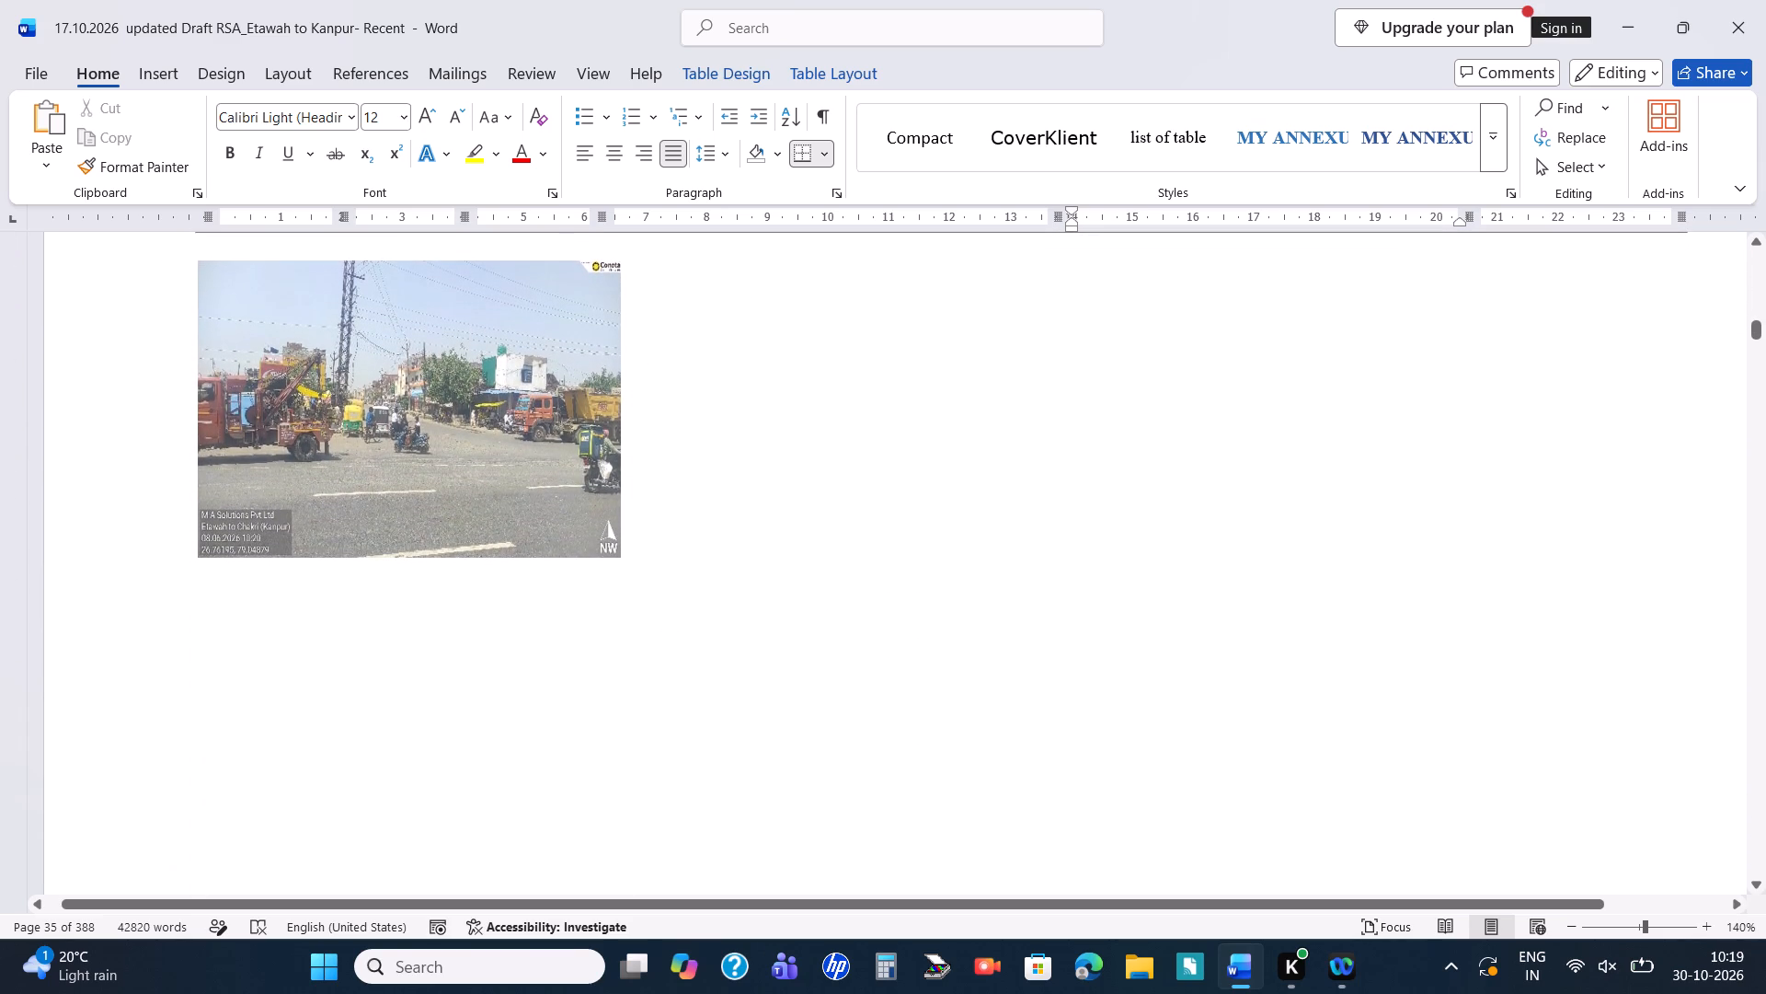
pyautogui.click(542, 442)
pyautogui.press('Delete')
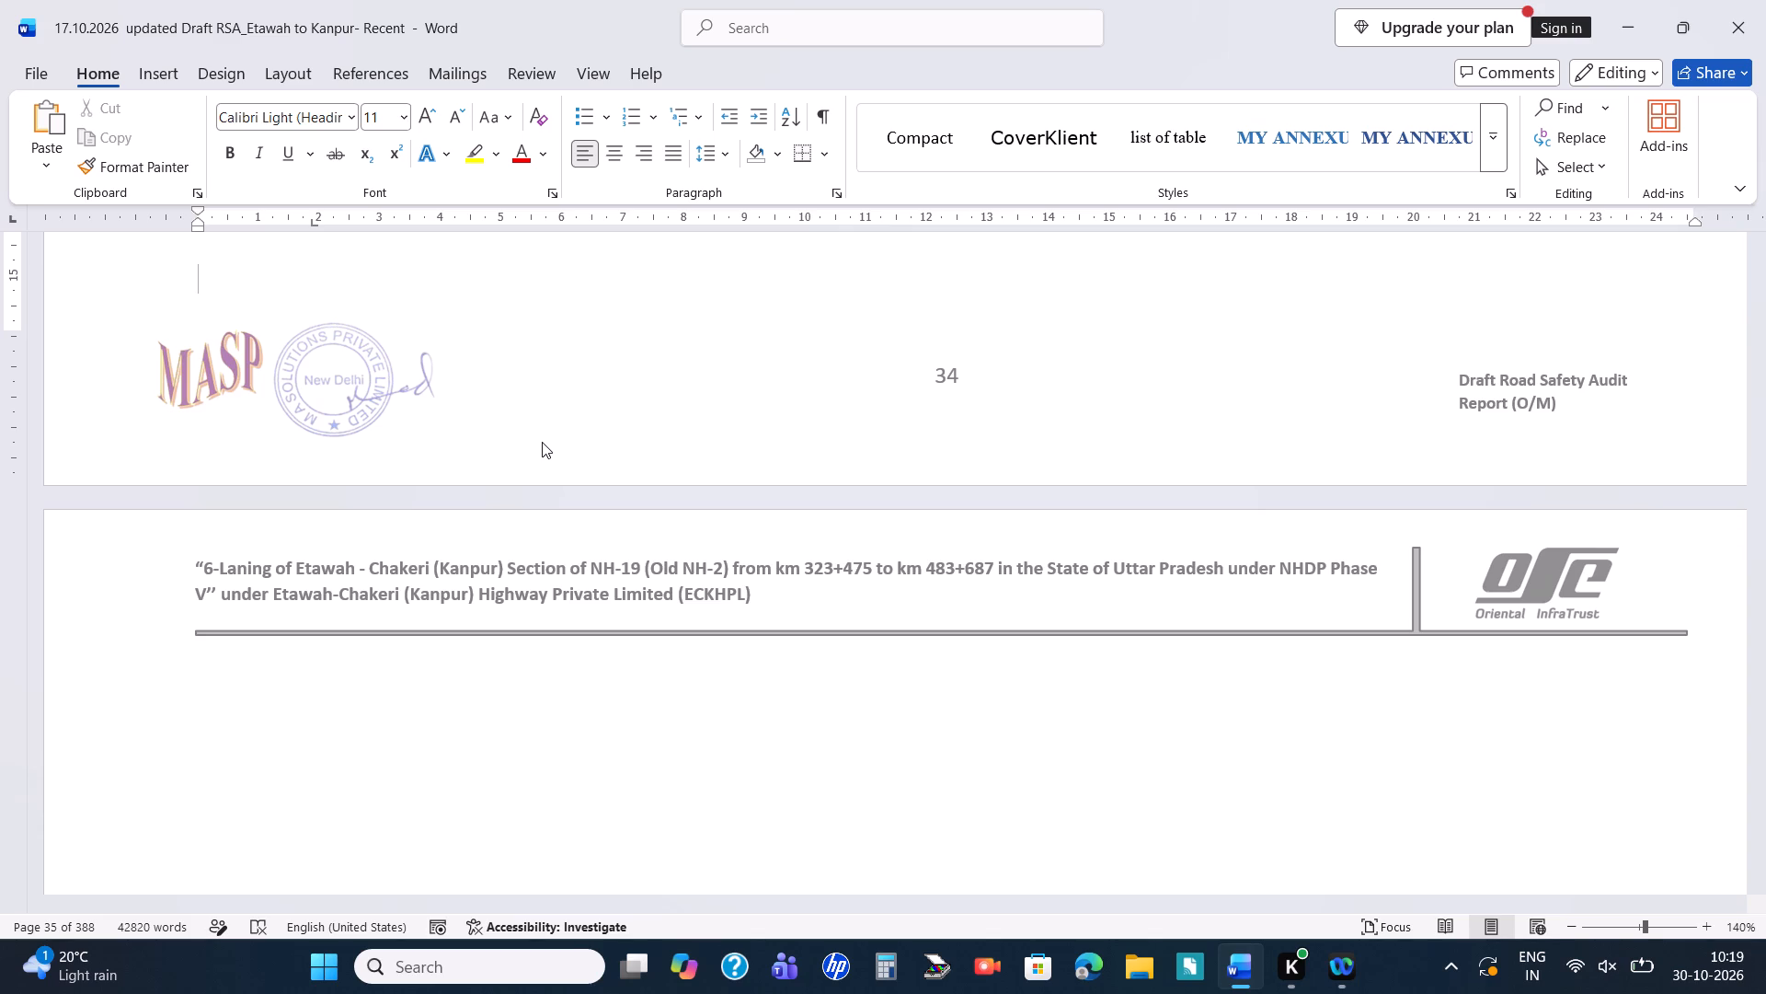
# Add line breaks after the Wrong-side movements observation in Site Observations and paste the copied junction photo there.
pyautogui.scroll(2, 542, 442)
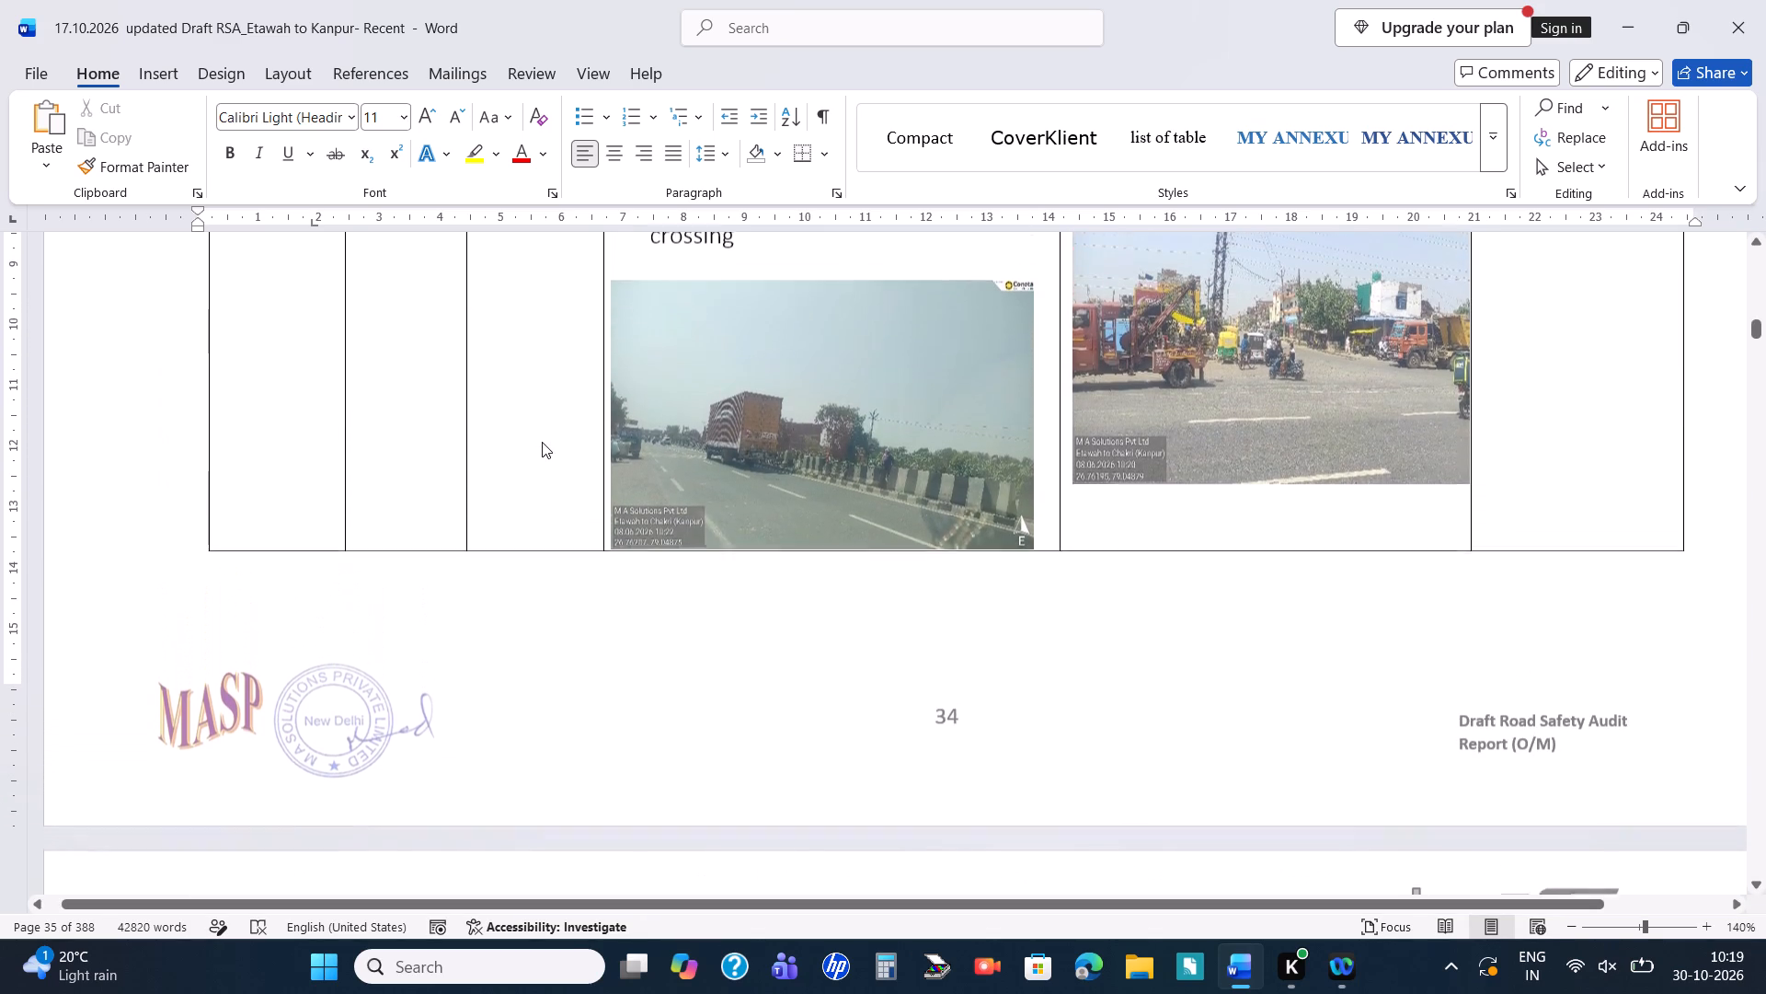
pyautogui.scroll(1, 542, 442)
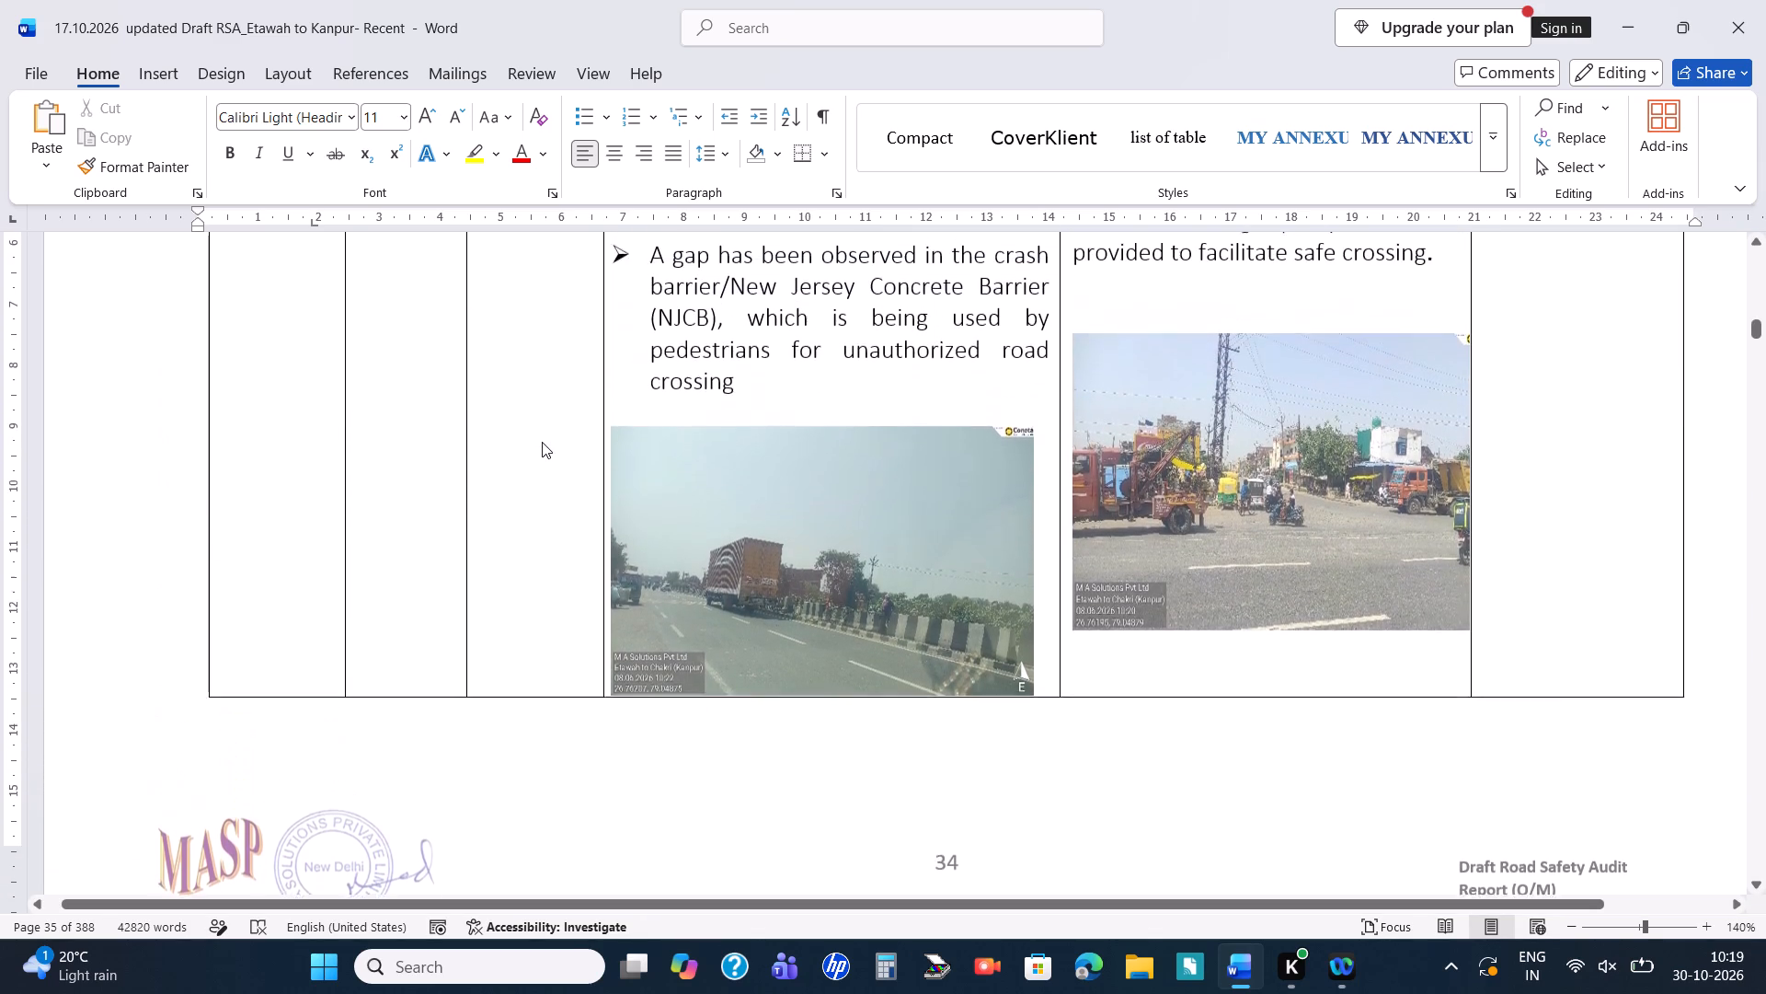
pyautogui.scroll(3, 542, 442)
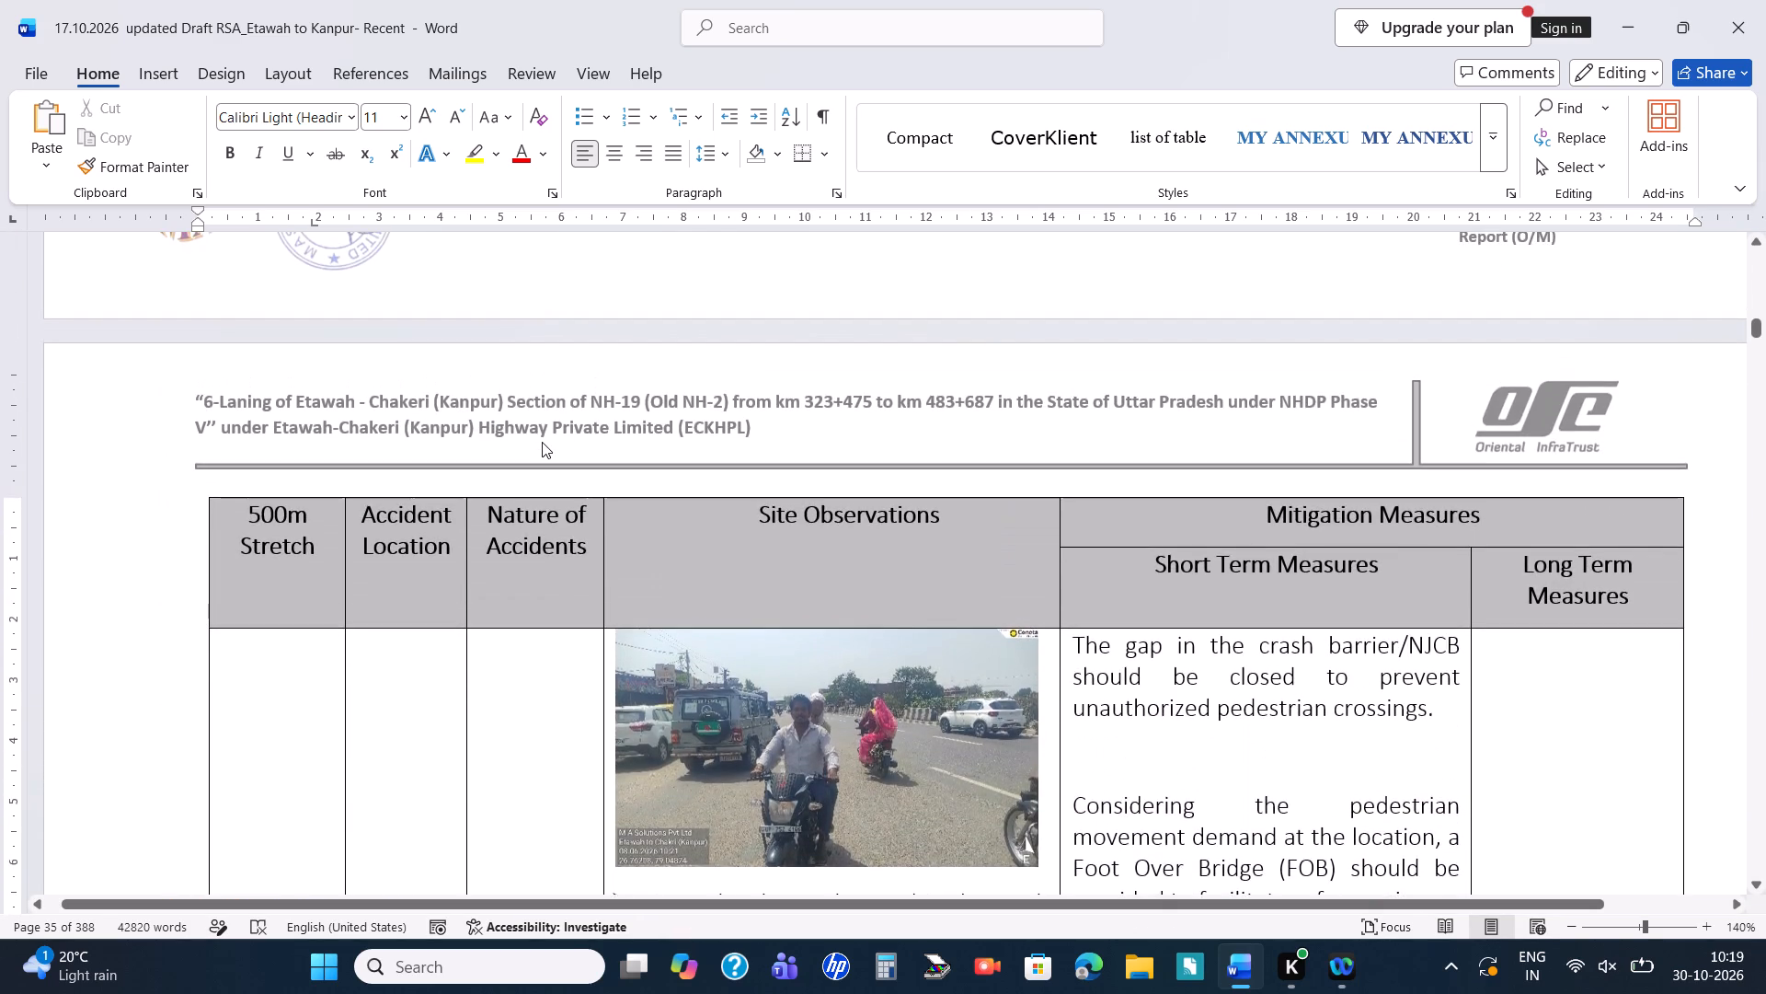
pyautogui.scroll(2, 542, 442)
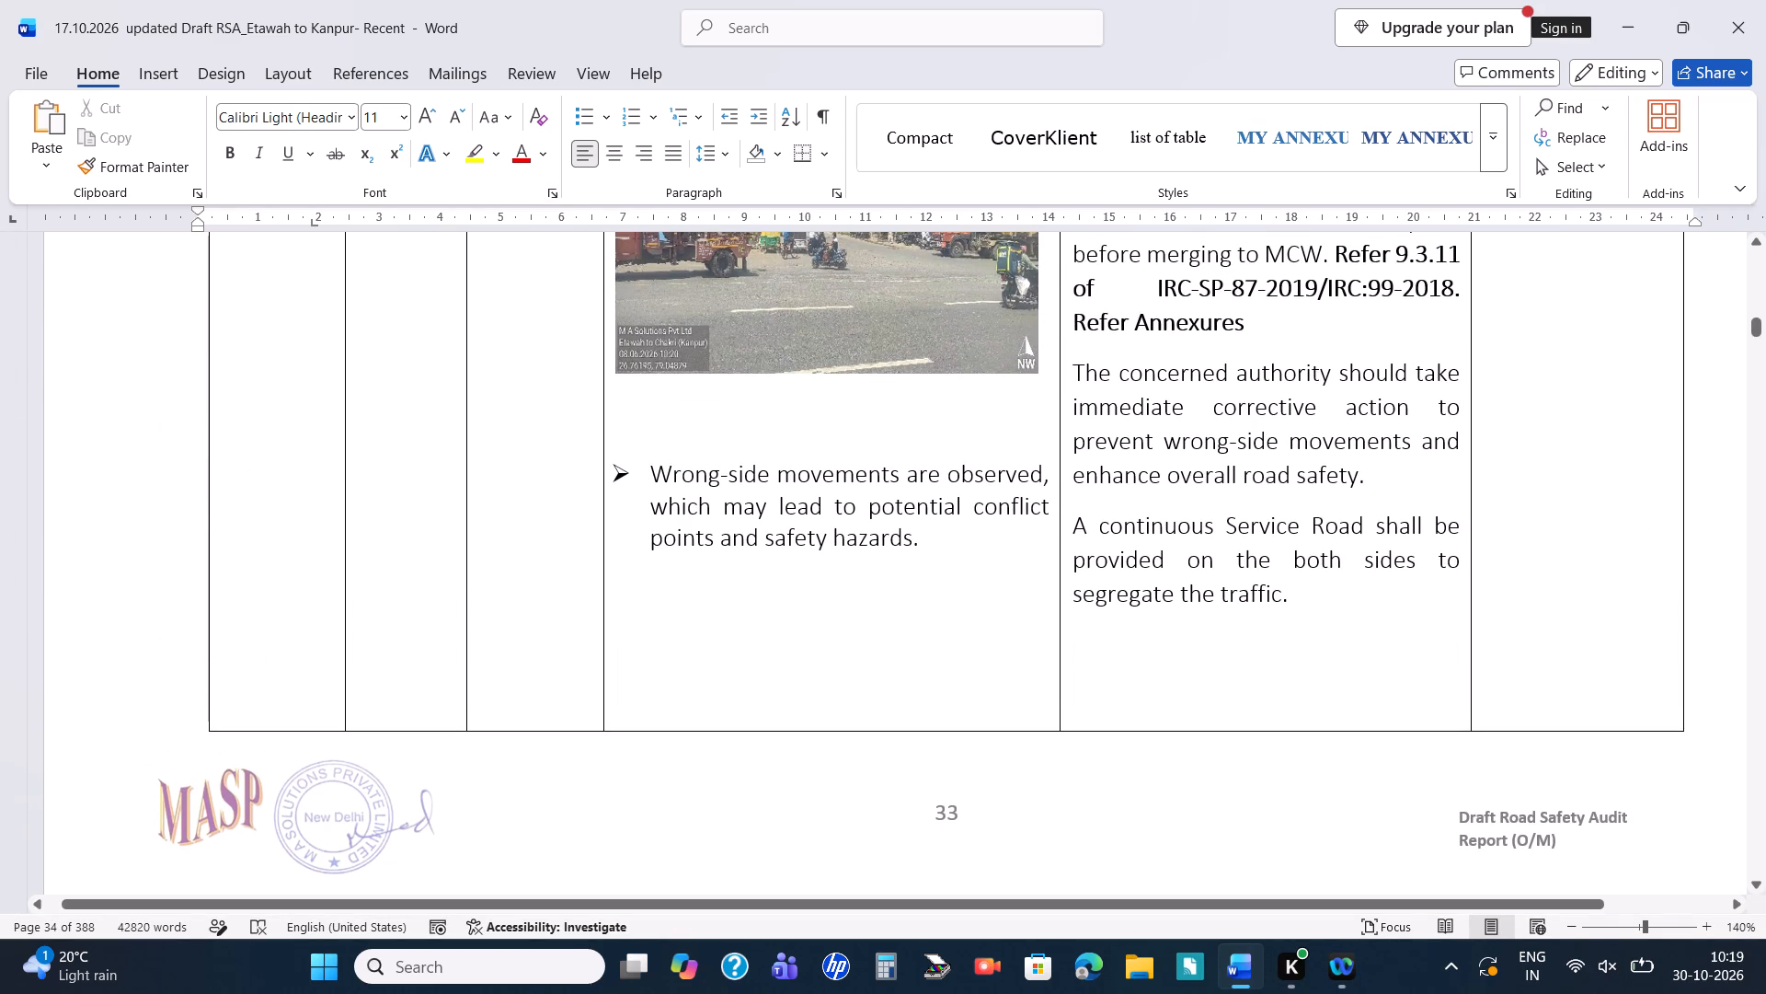
pyautogui.click(636, 616)
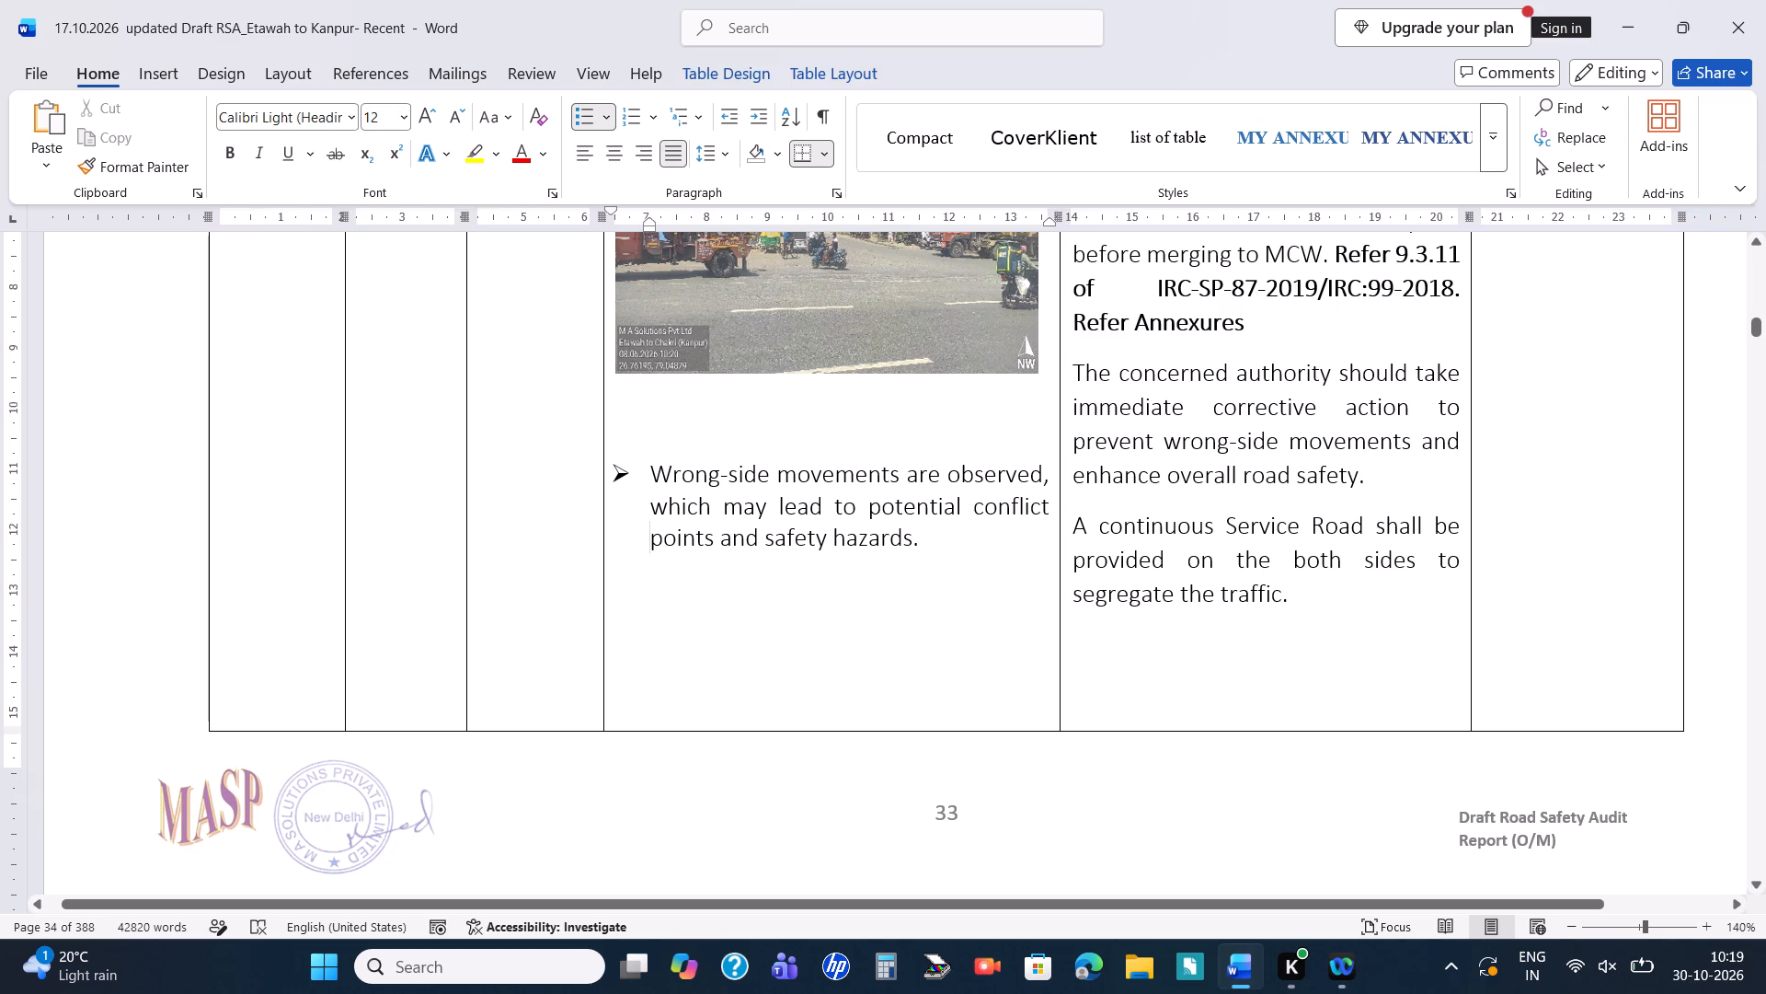
pyautogui.click(918, 561)
pyautogui.press('Return')
pyautogui.press('Return')
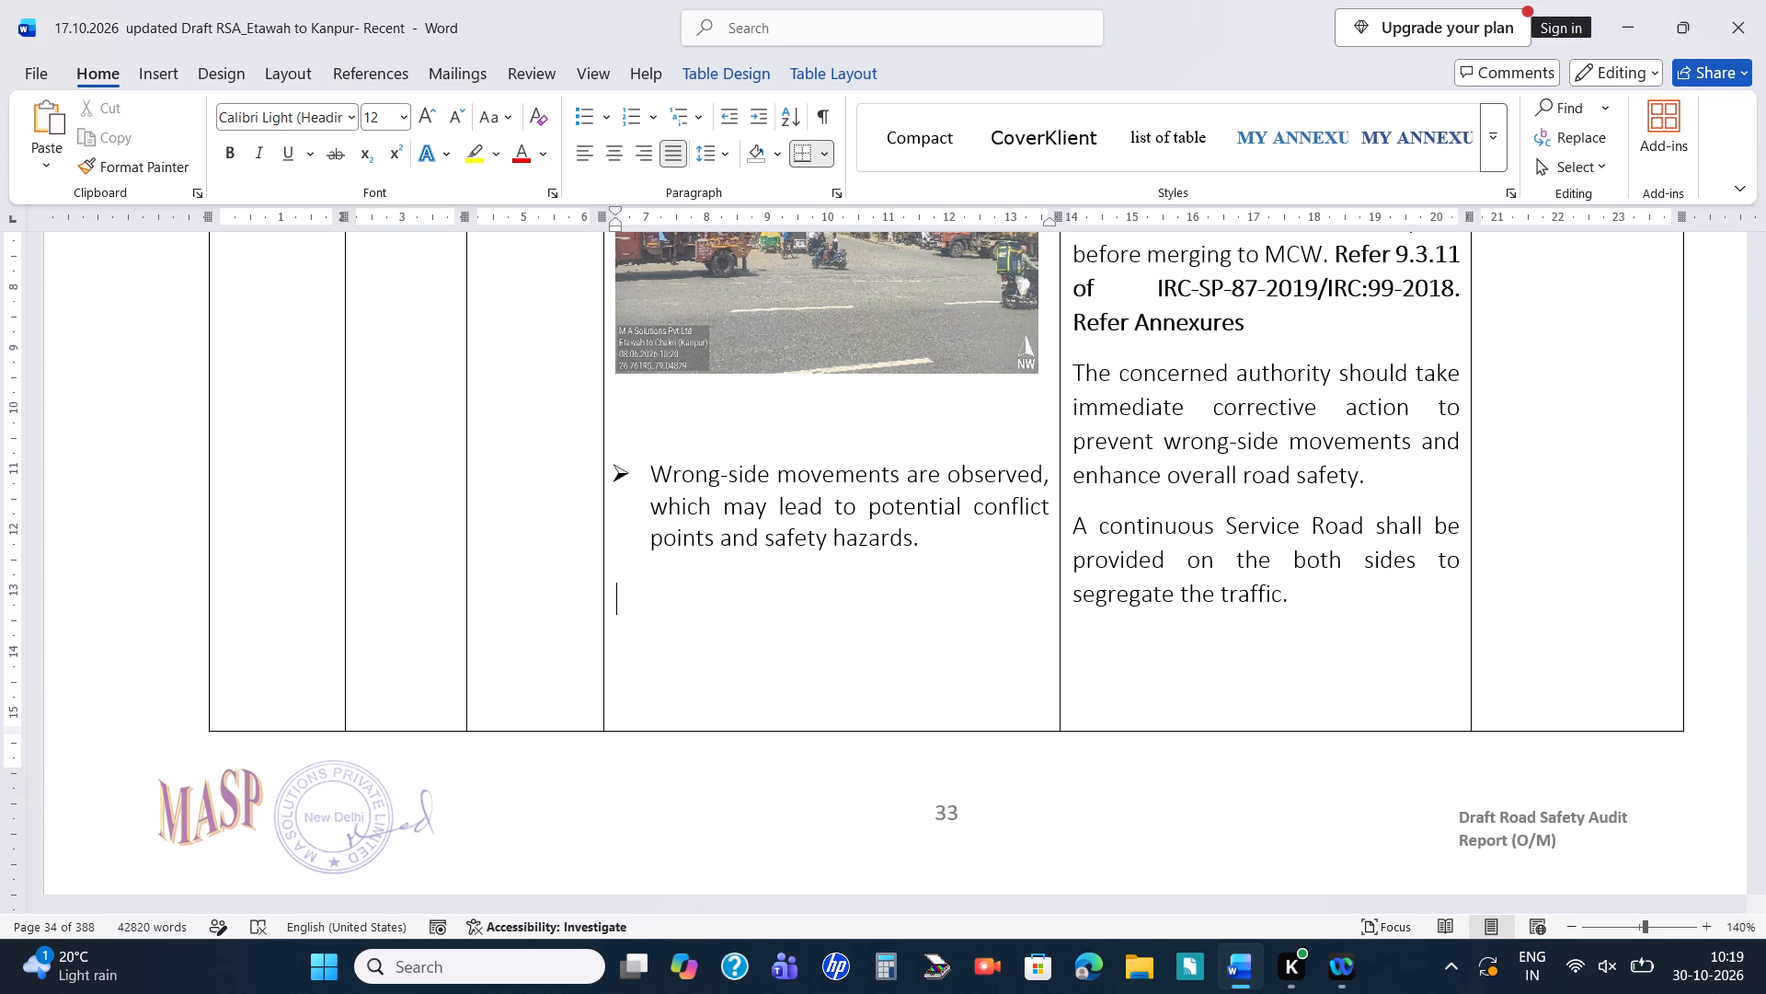
pyautogui.hotkey('ctrl', 'v')
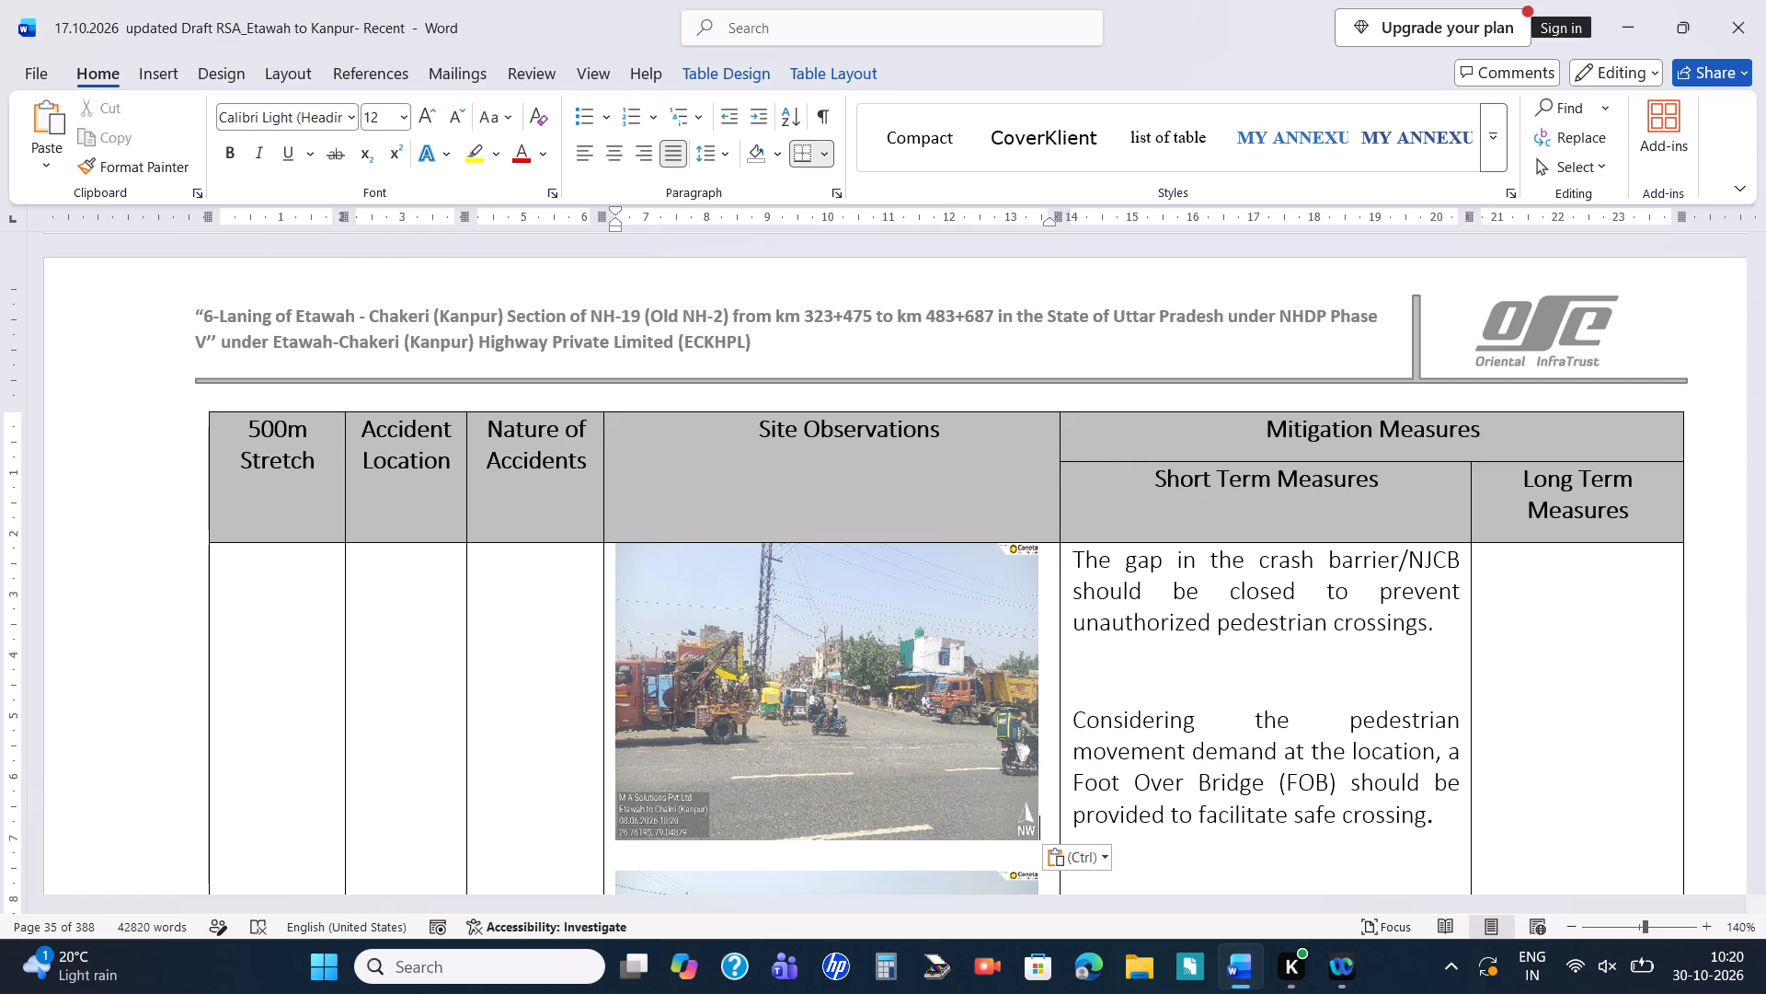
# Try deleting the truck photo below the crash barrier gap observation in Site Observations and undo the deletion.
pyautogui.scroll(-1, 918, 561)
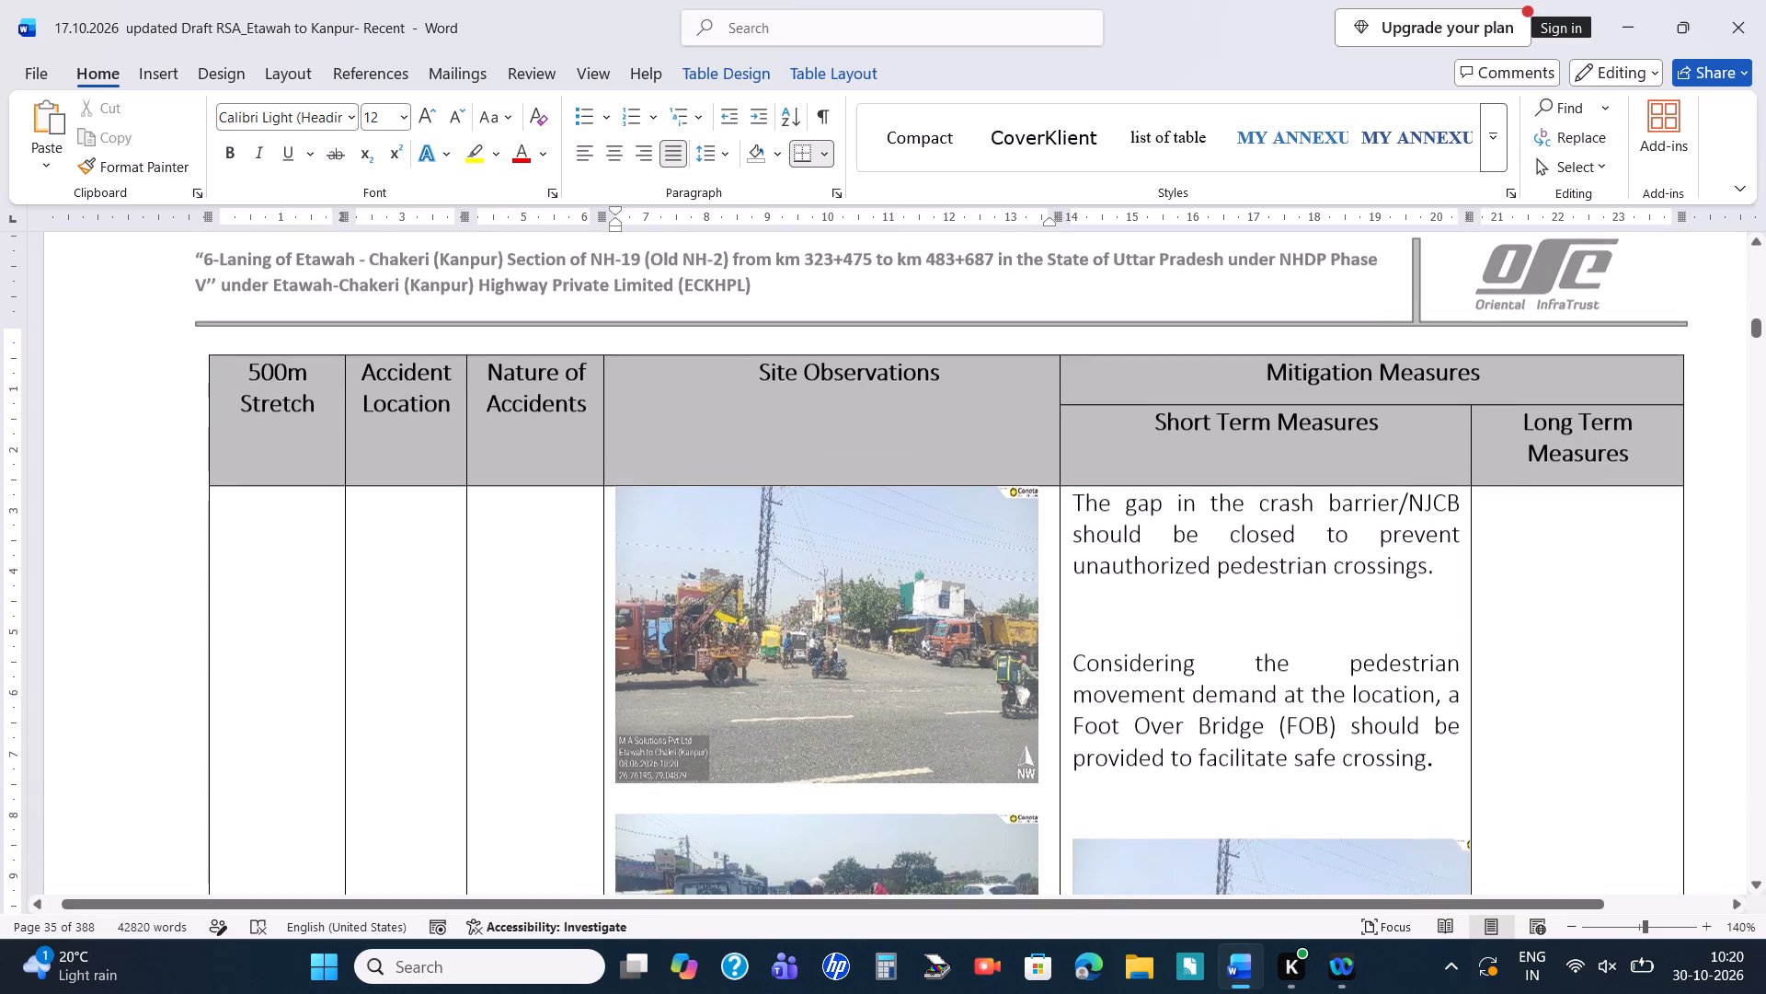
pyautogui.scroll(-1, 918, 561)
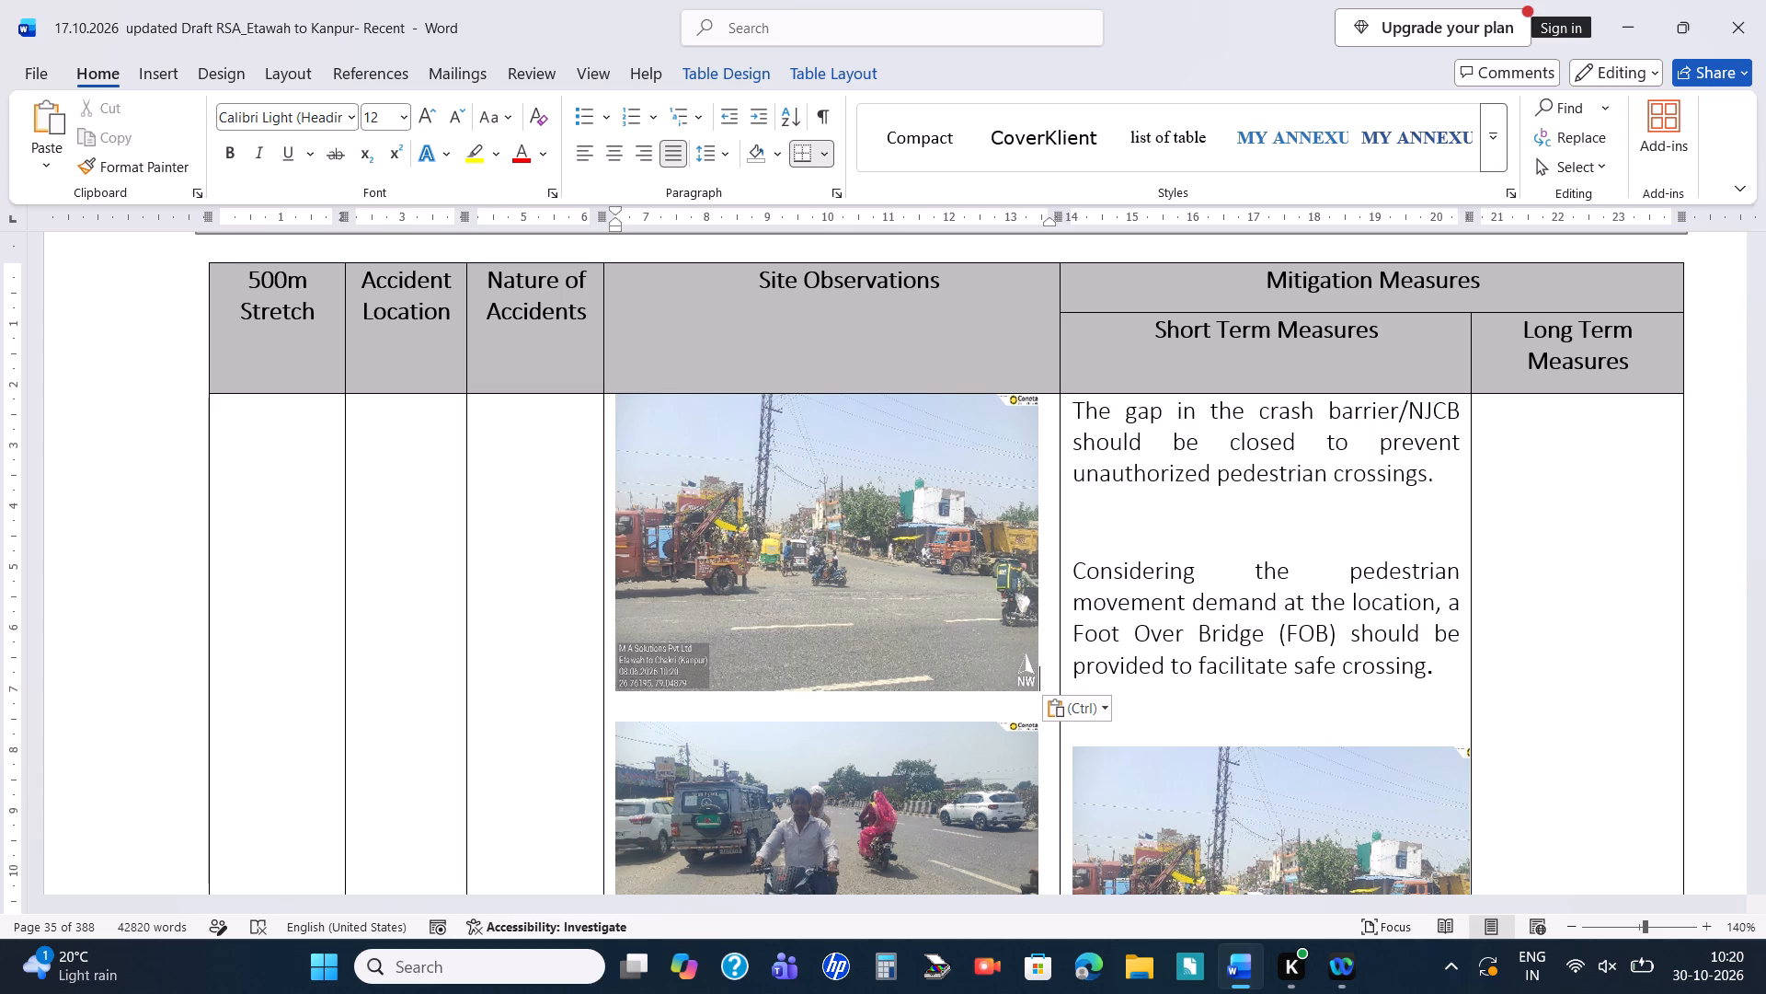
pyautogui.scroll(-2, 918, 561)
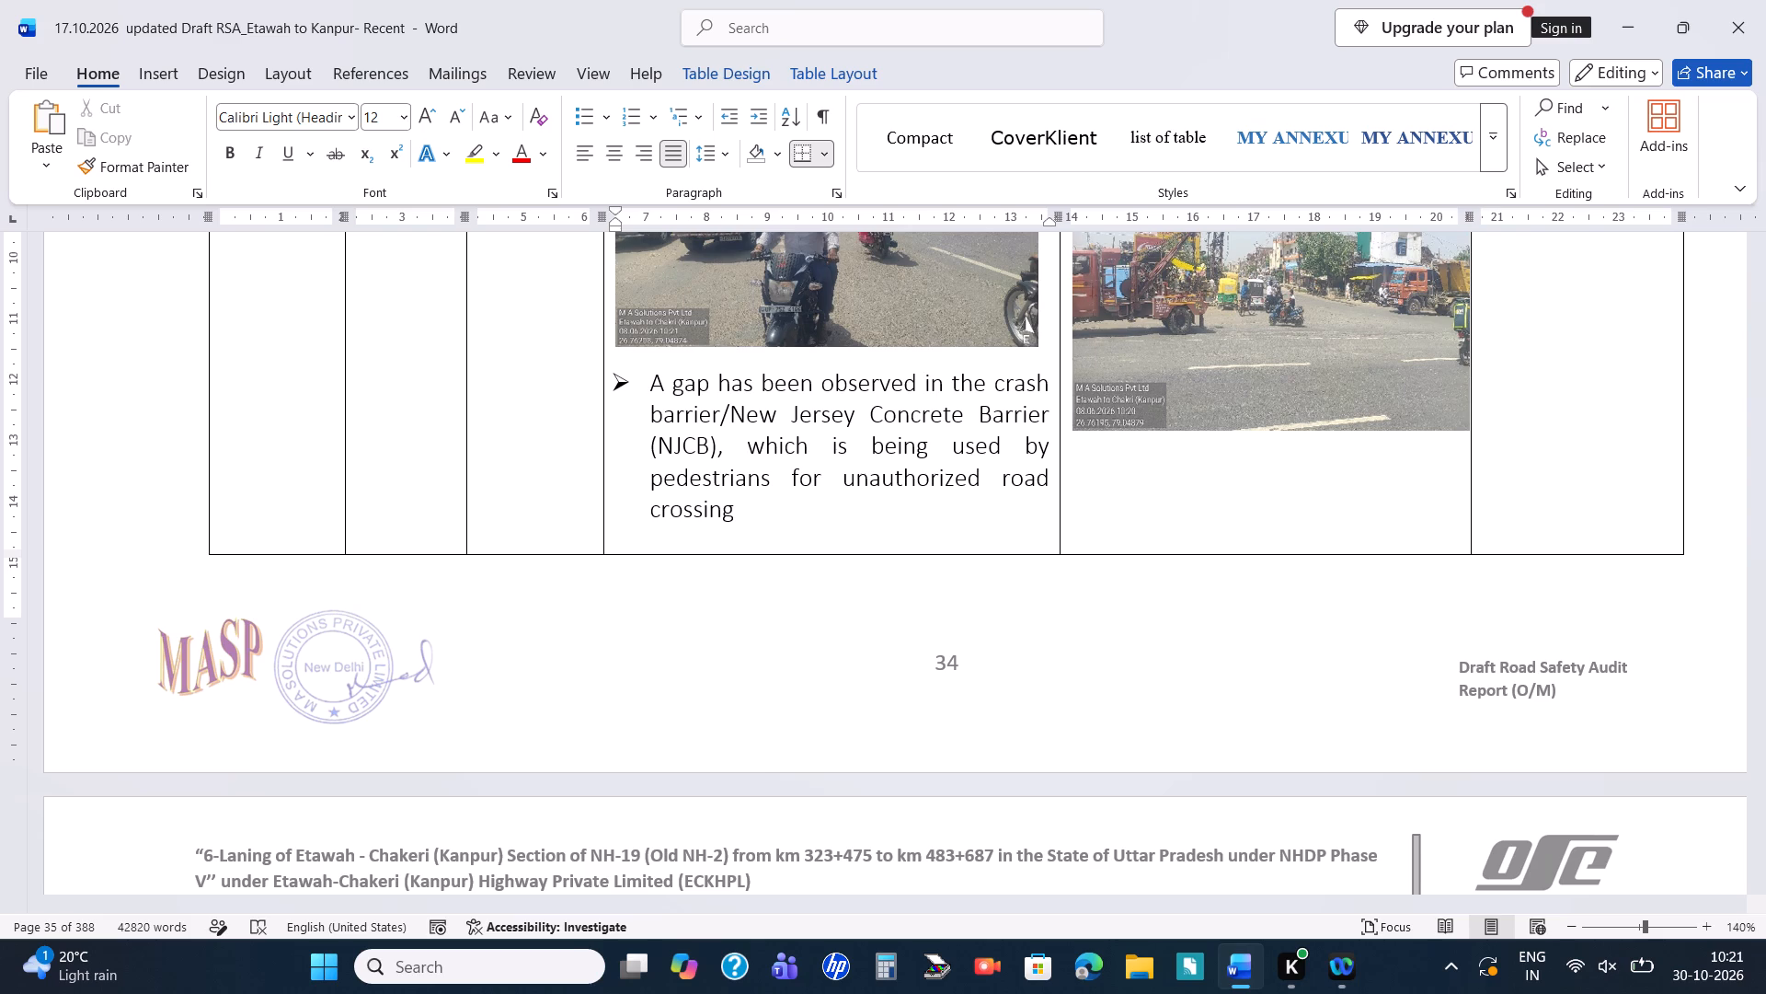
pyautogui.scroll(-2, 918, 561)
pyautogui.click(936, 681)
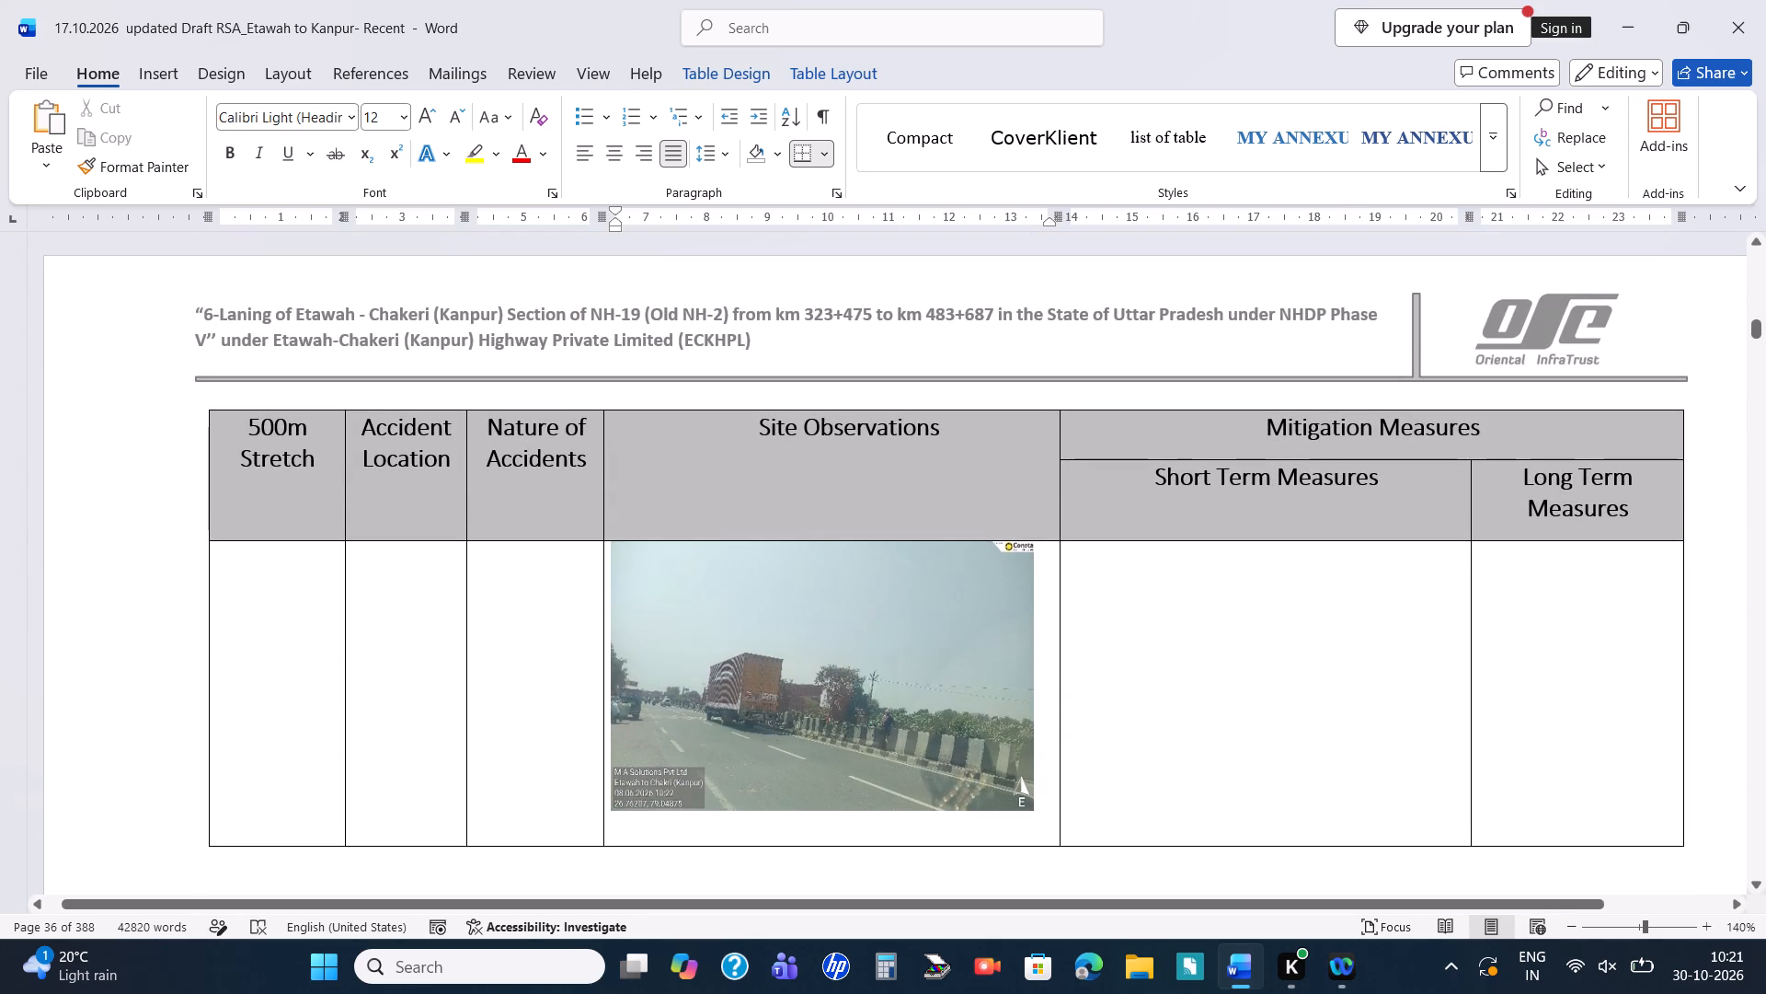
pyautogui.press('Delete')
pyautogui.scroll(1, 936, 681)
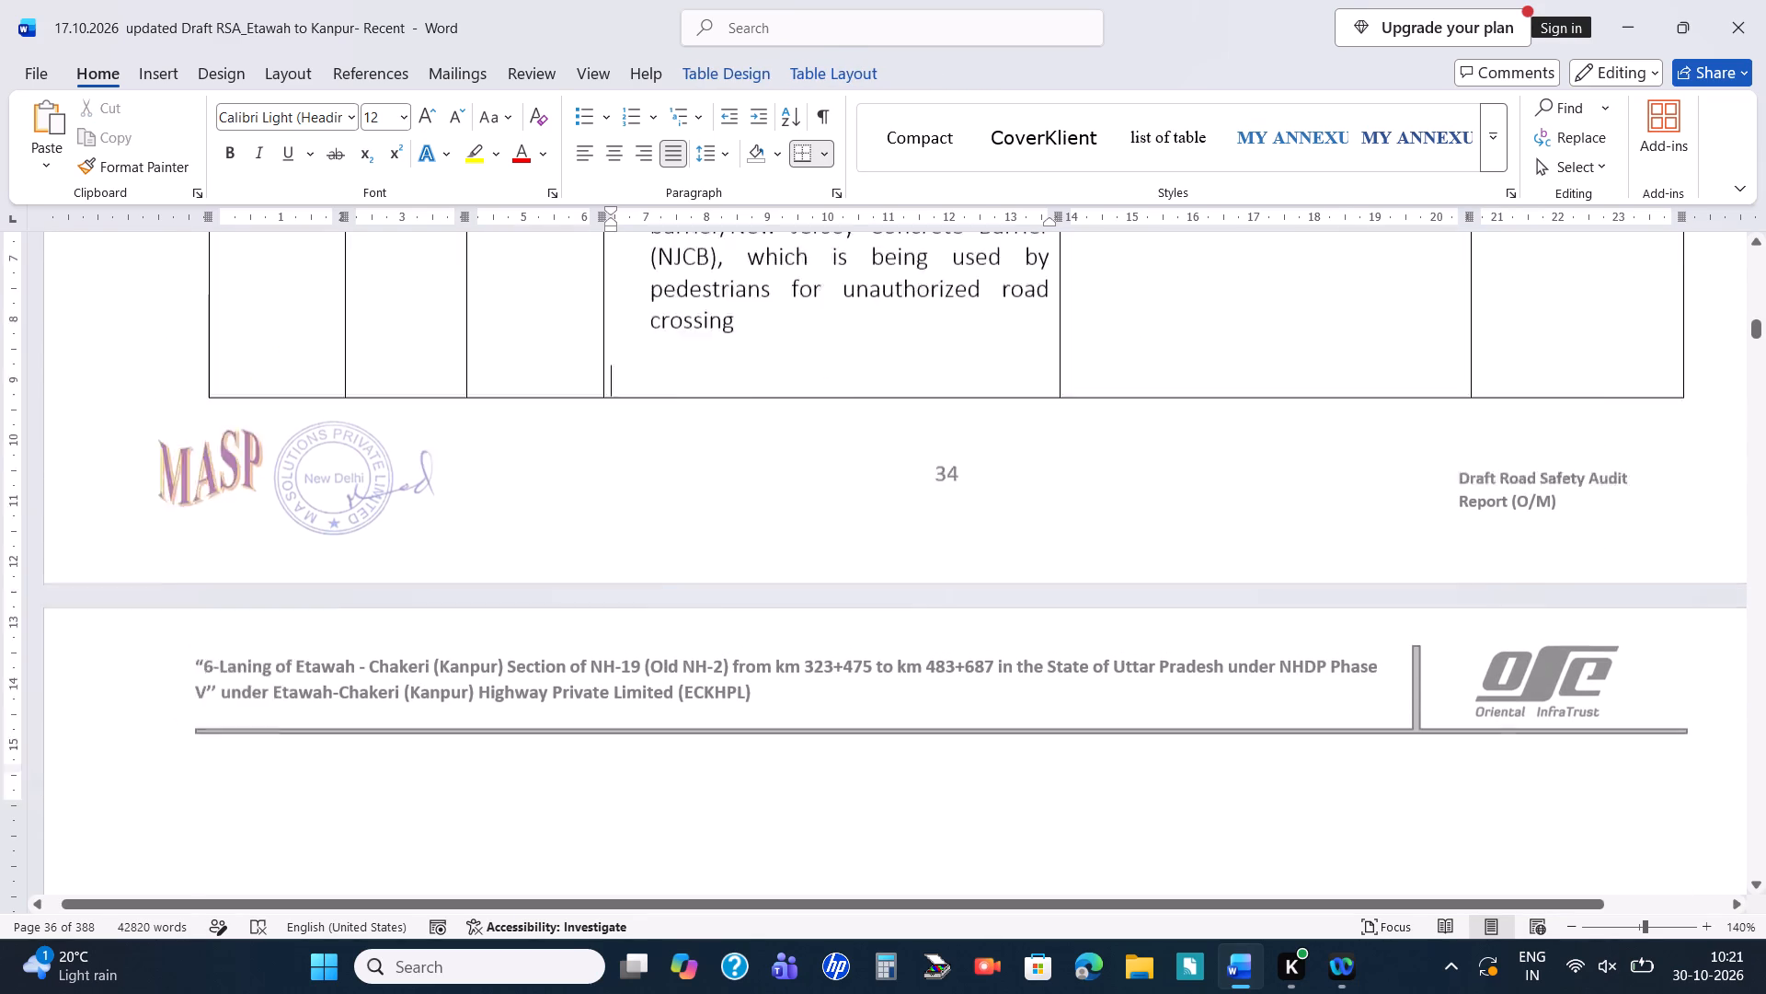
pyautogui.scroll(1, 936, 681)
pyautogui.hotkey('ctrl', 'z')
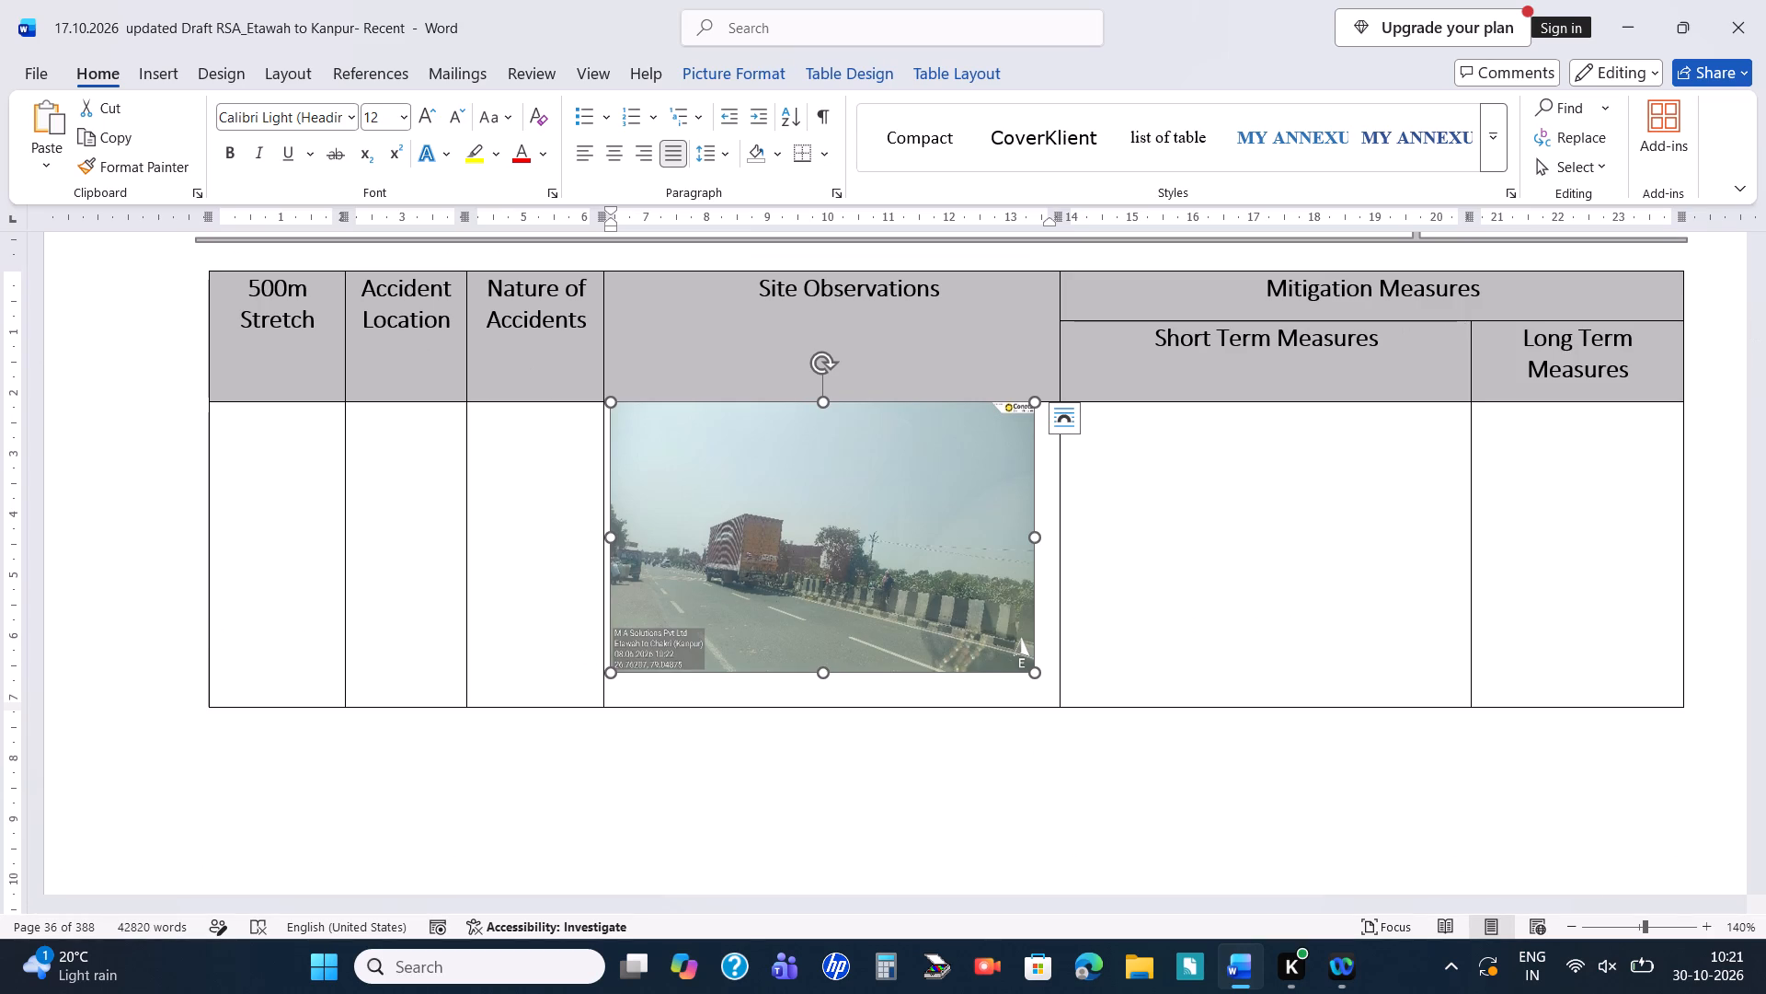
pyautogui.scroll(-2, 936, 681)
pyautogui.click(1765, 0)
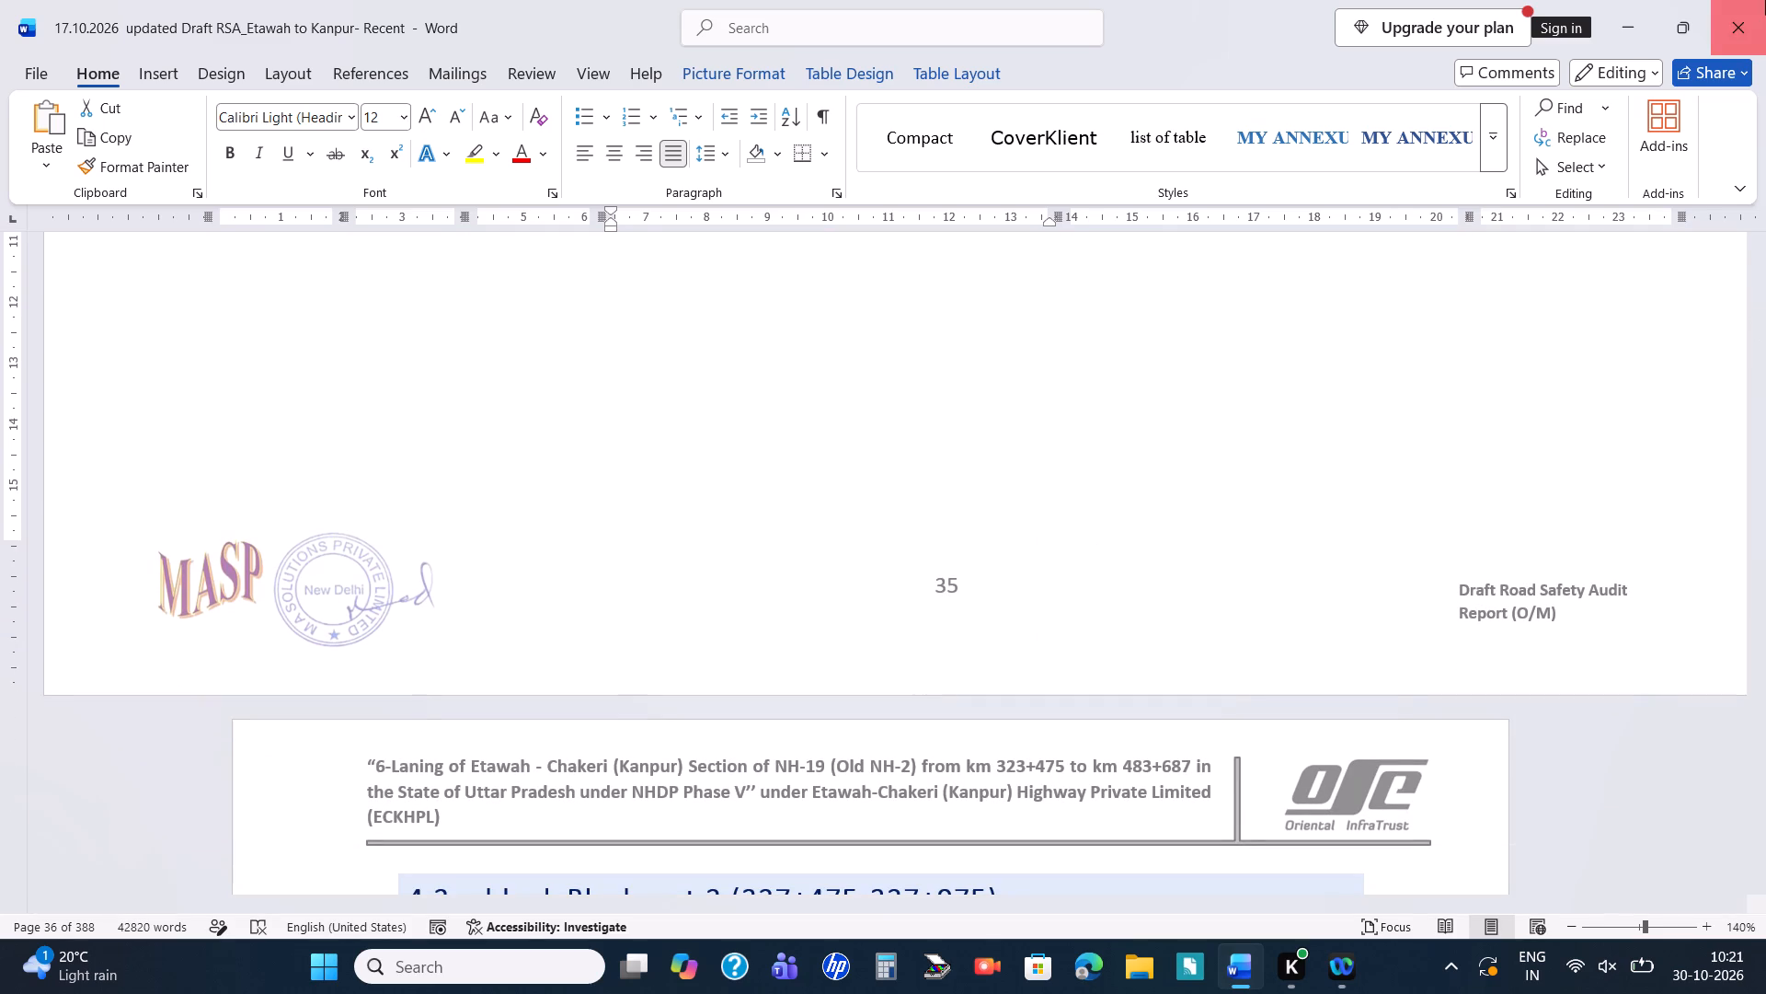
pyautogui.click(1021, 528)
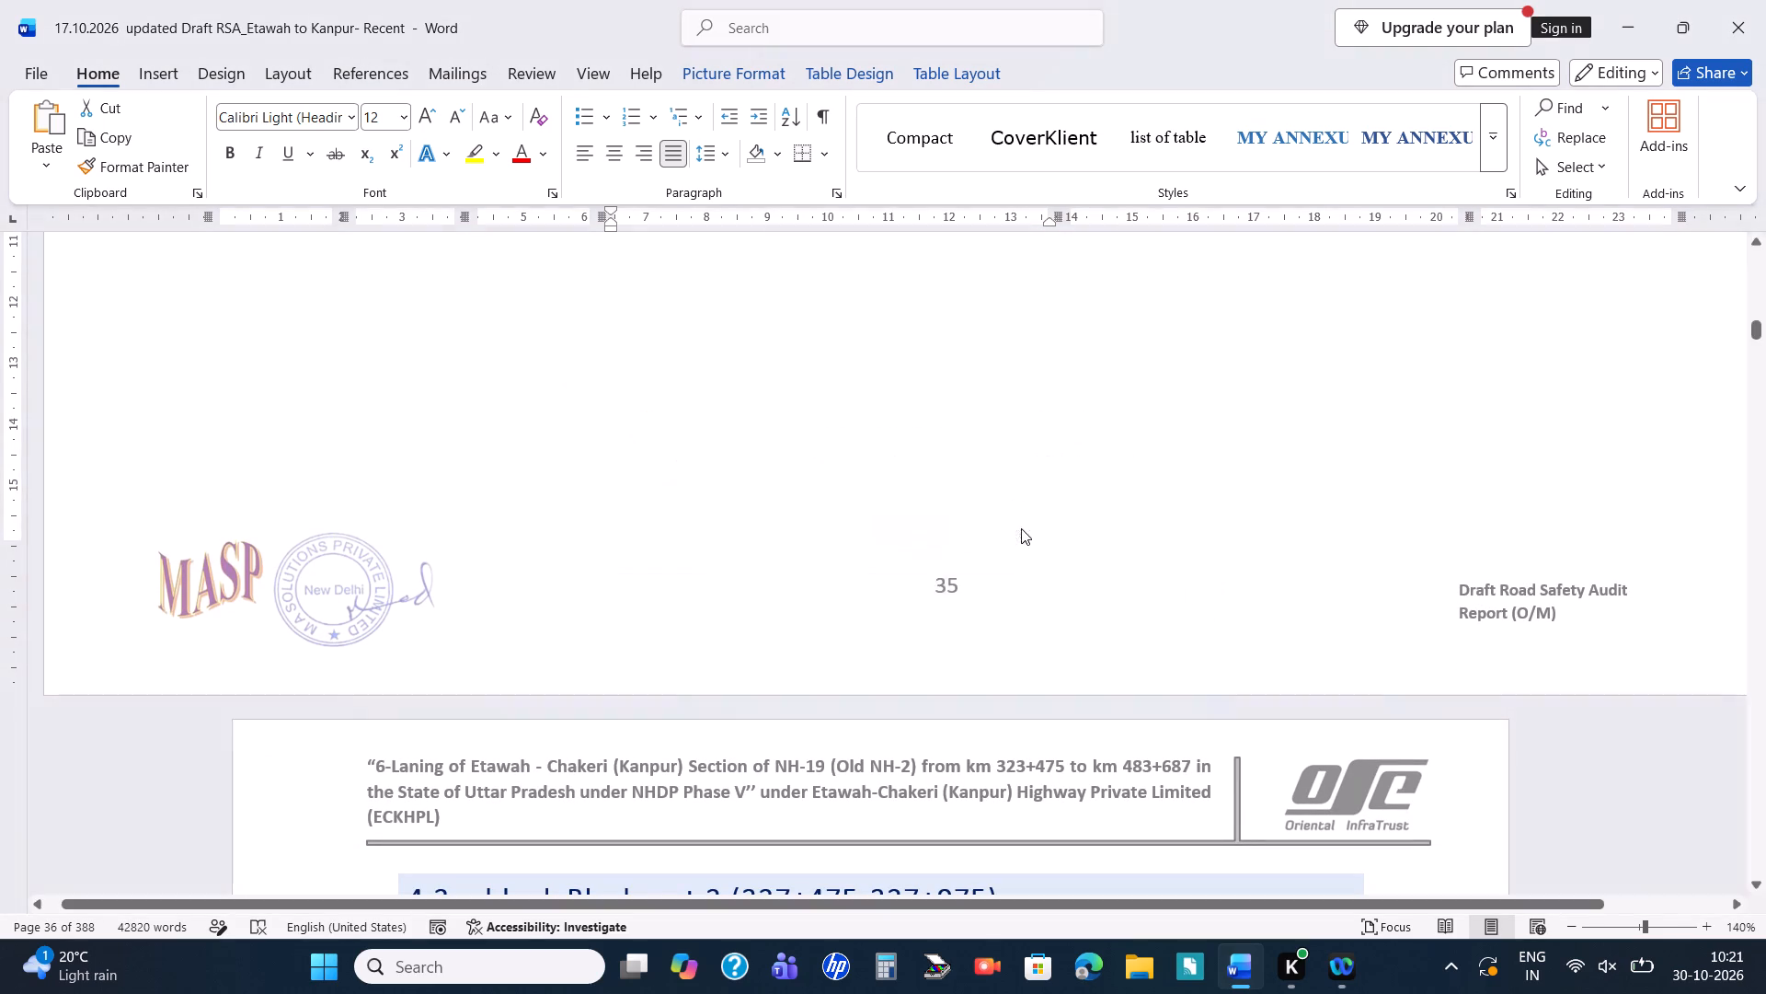